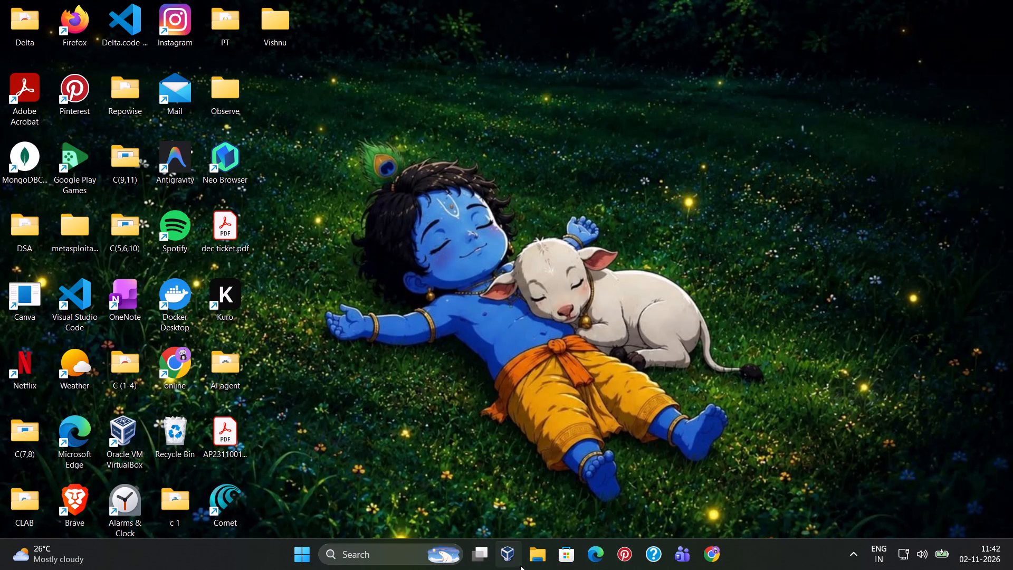
Open the recent Word document whose name ends in UROP_CLA.docx from the recent files in File Explorer.
left_click(546, 562)
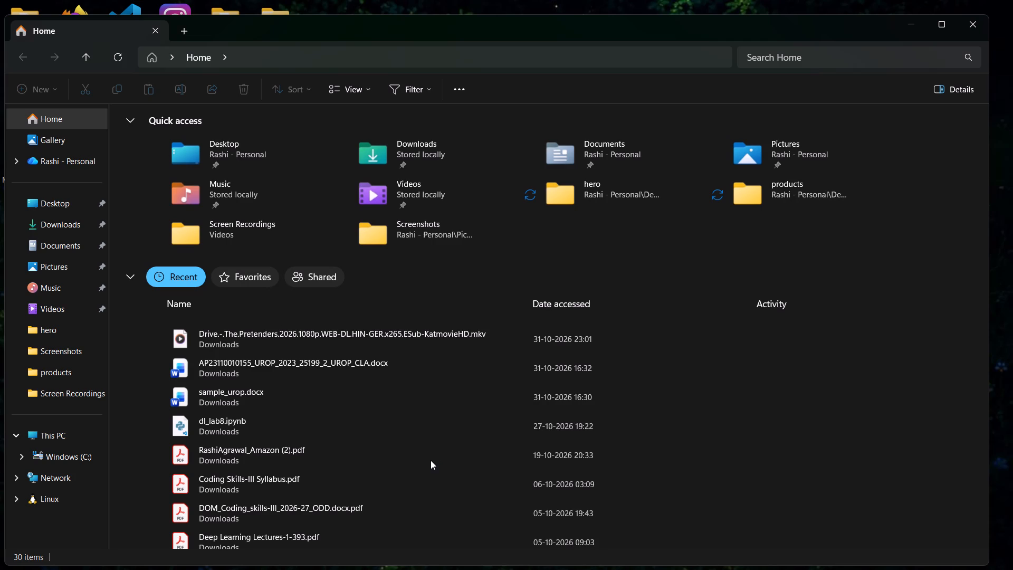
double_click(330, 375)
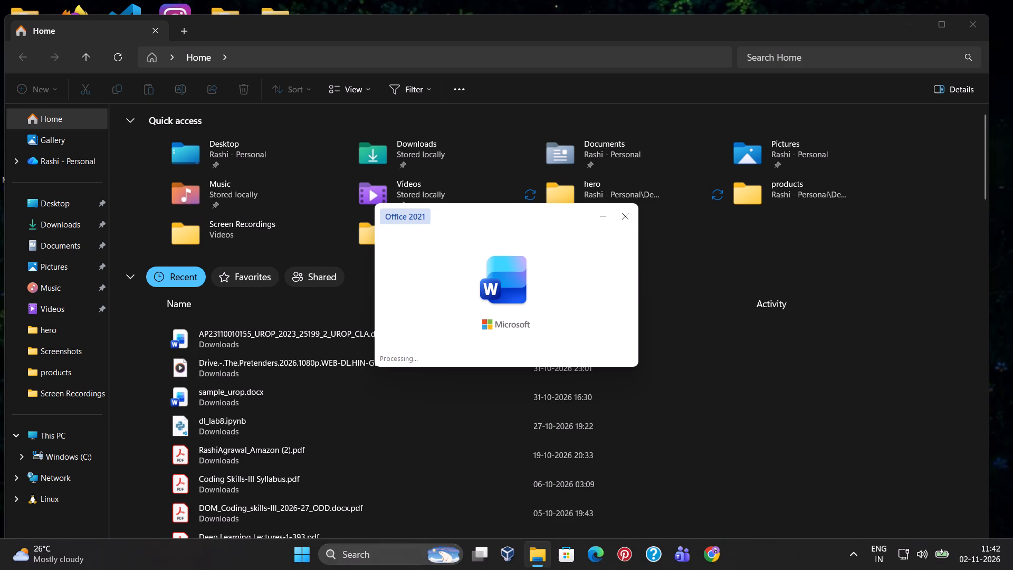
Launch Google Chrome with the user's own srmap.edu.in profile, the one with the initial r.
left_click(405, 551)
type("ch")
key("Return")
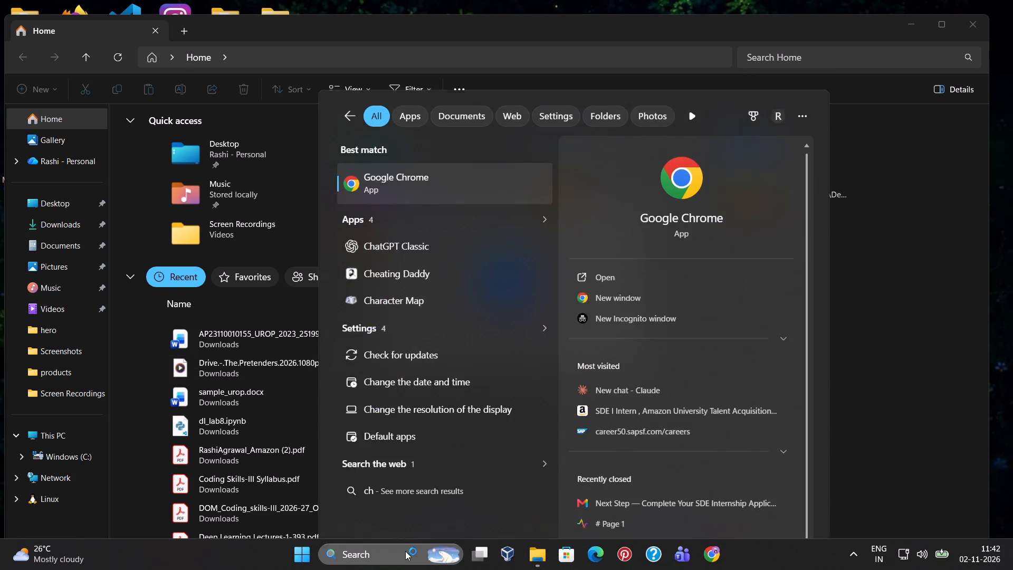
scroll(417, 358, "down", 2)
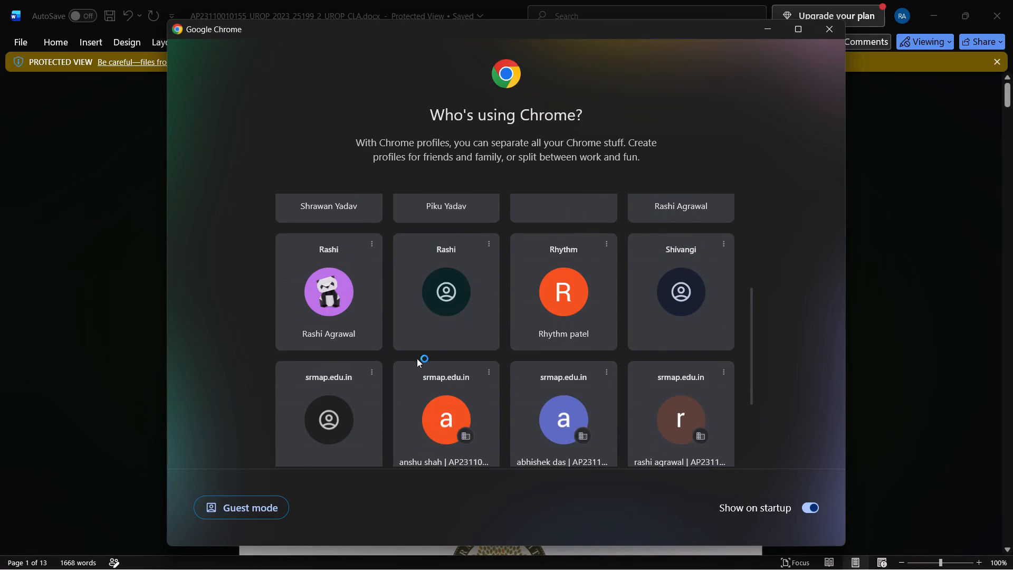
scroll(567, 400, "down", 1)
left_click(651, 346)
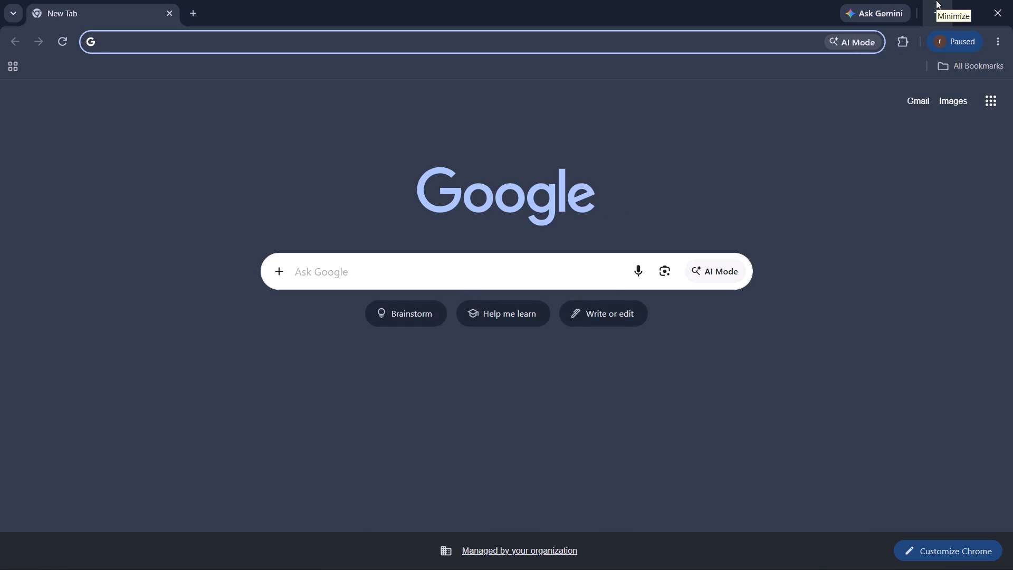
Open Gmail for the srmap.edu.in account.
left_click(919, 105)
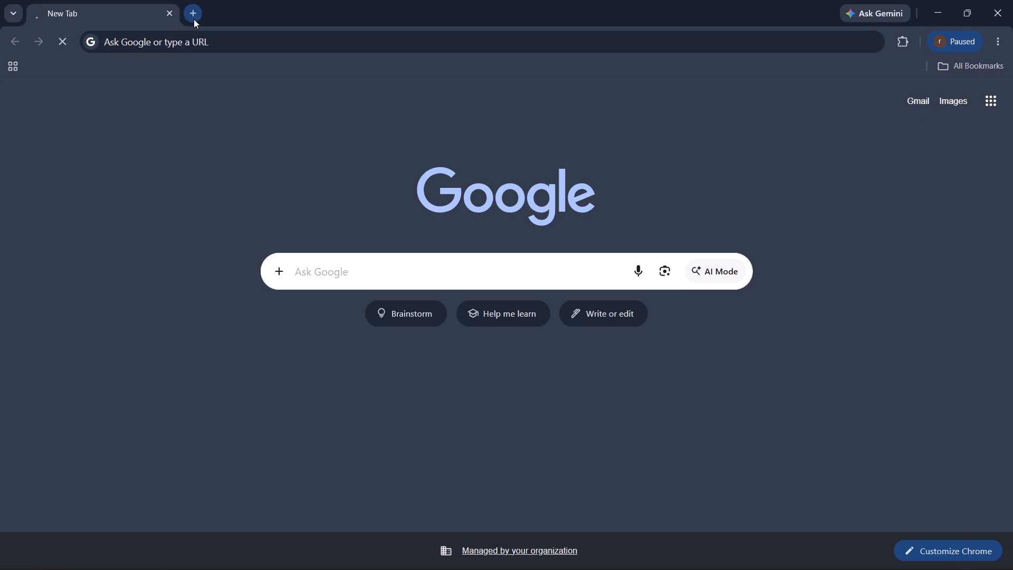
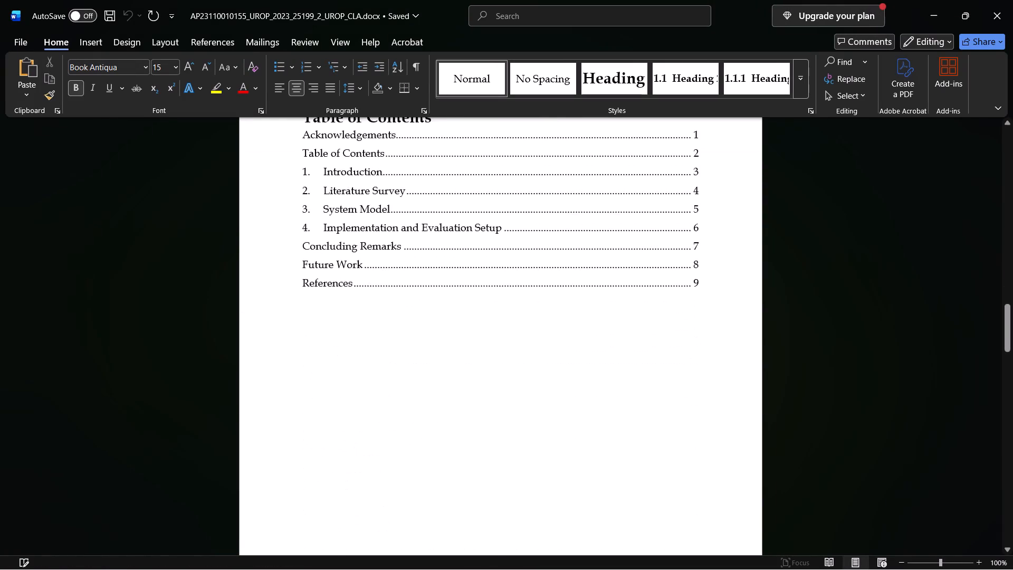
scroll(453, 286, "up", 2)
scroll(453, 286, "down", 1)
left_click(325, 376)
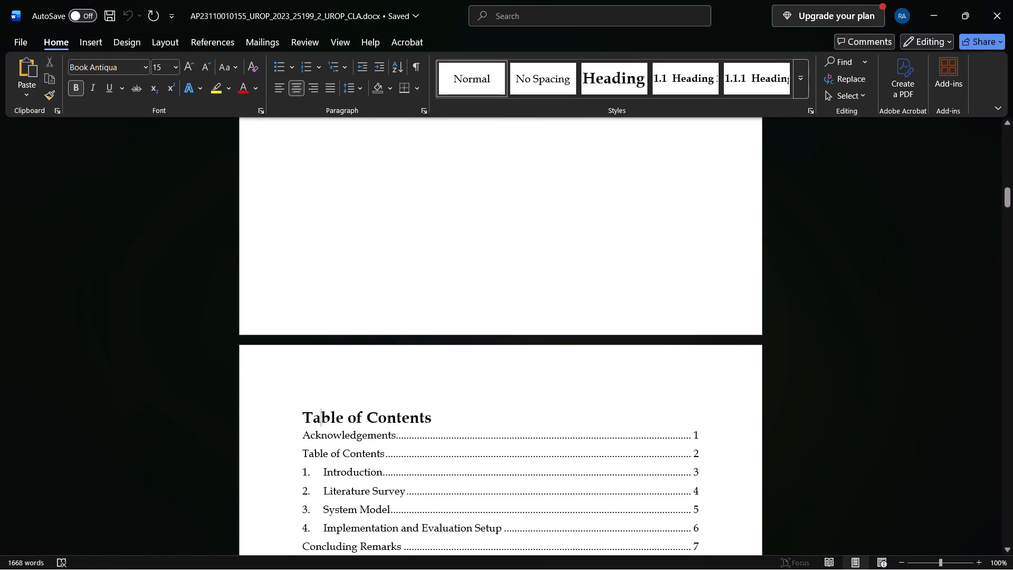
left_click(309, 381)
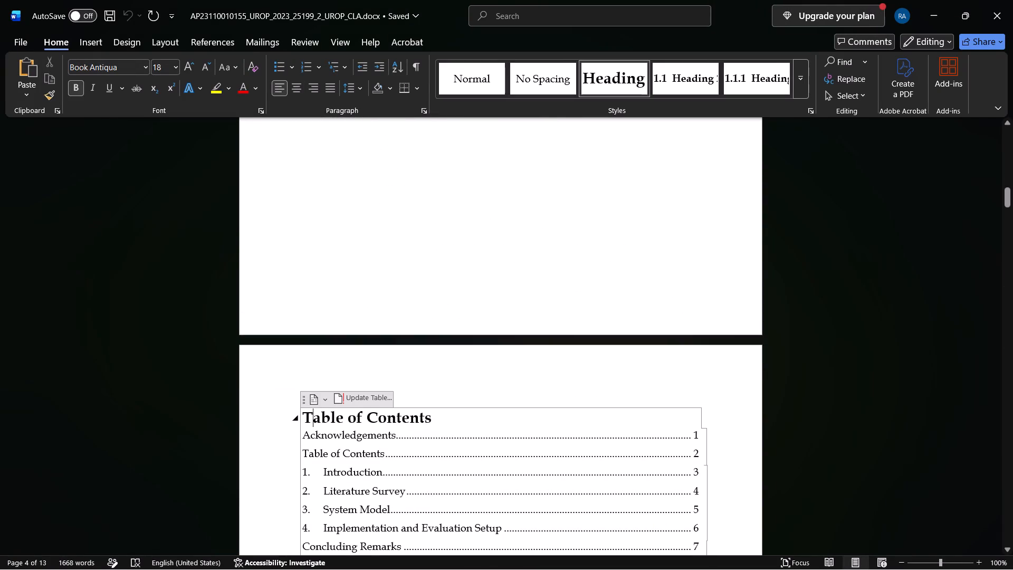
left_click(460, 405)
Examine the end of the Acknowledgements page and the Table of Contents page that follows it.
scroll(451, 359, "up", 1)
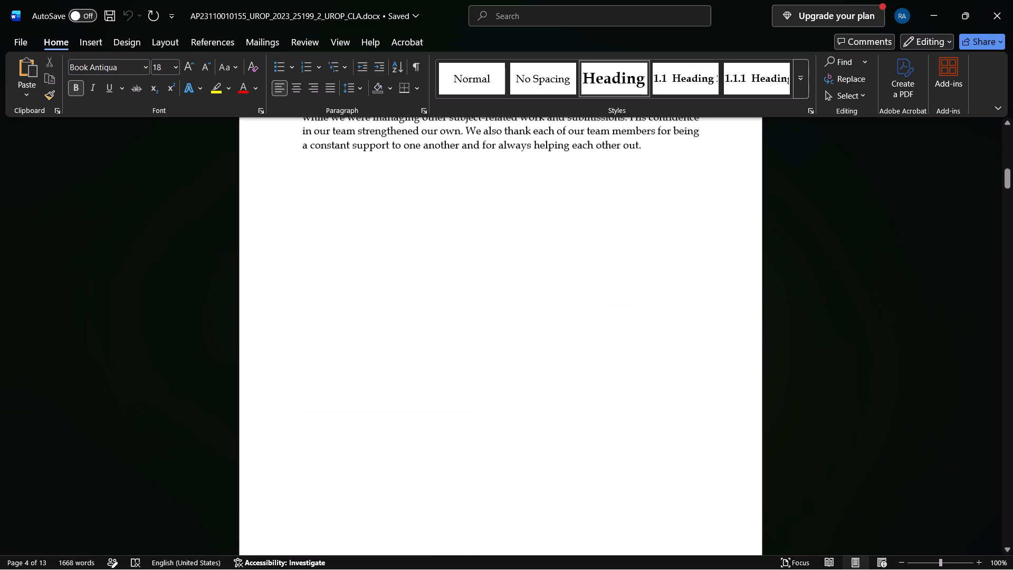
scroll(451, 359, "up", 1)
left_click(451, 359)
left_click(400, 339)
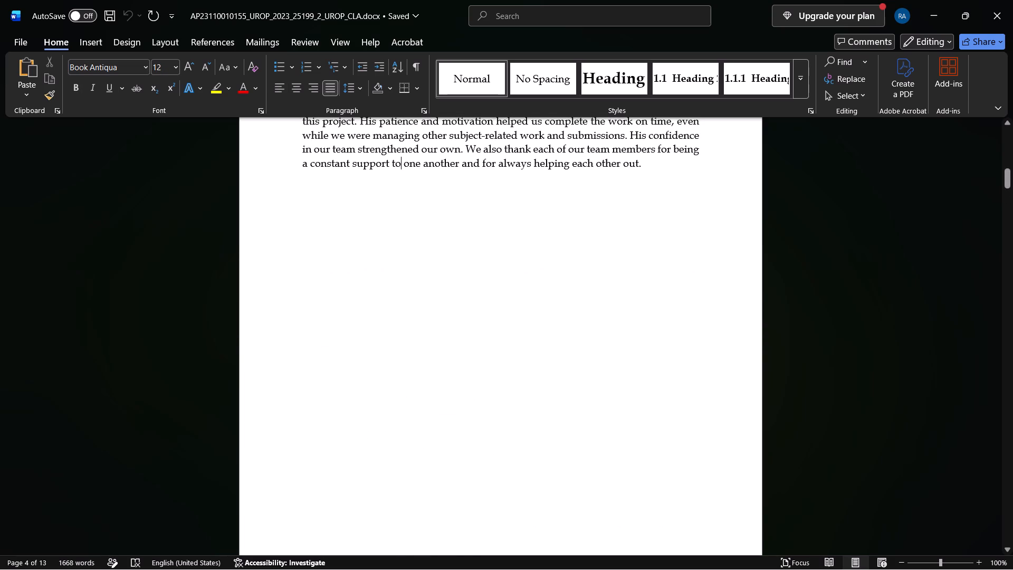
key("Down")
scroll(400, 337, "up", 1)
scroll(400, 337, "down", 2)
scroll(400, 337, "up", 1)
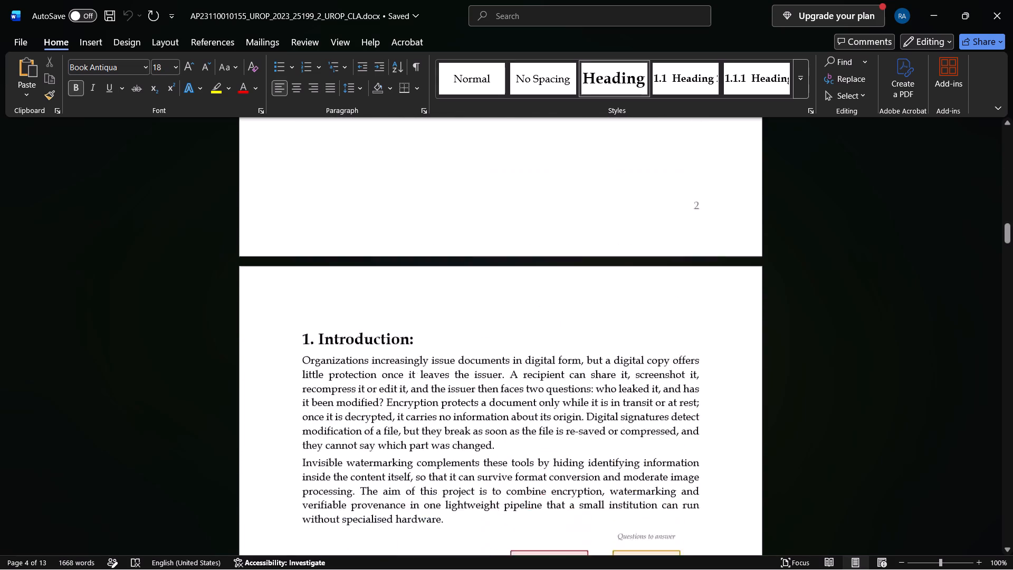
scroll(400, 337, "up", 1)
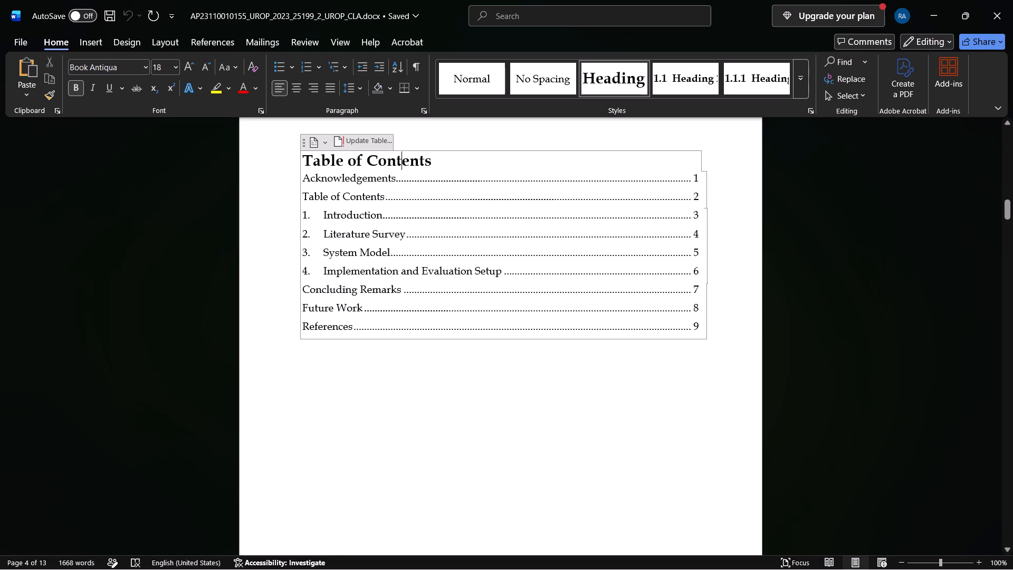
left_click(700, 357)
scroll(524, 298, "up", 1)
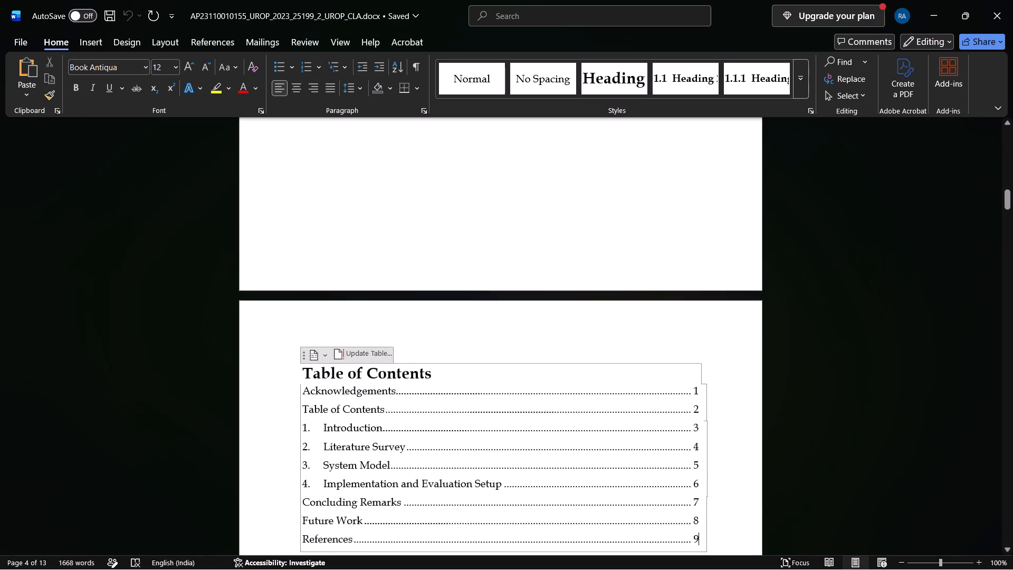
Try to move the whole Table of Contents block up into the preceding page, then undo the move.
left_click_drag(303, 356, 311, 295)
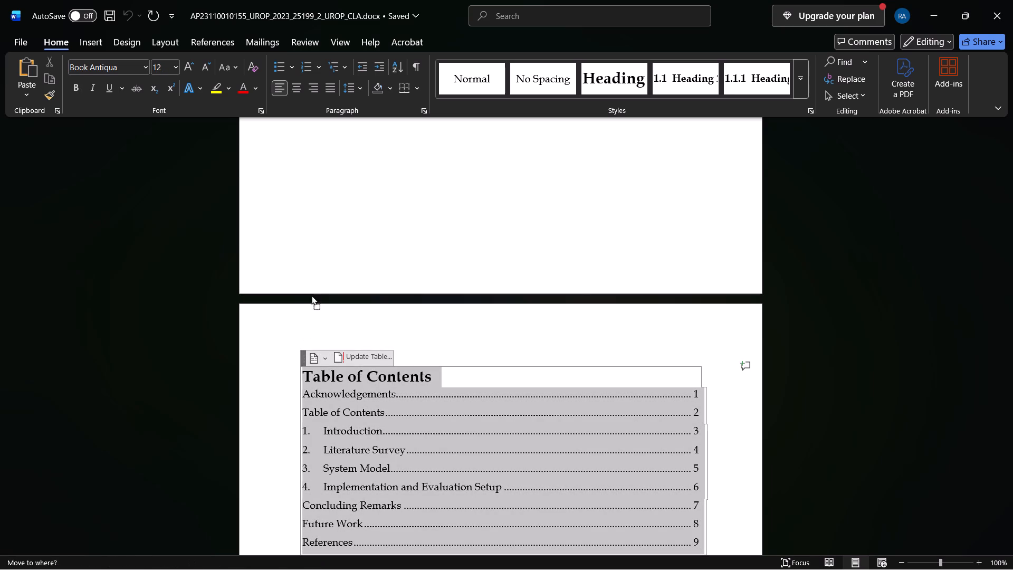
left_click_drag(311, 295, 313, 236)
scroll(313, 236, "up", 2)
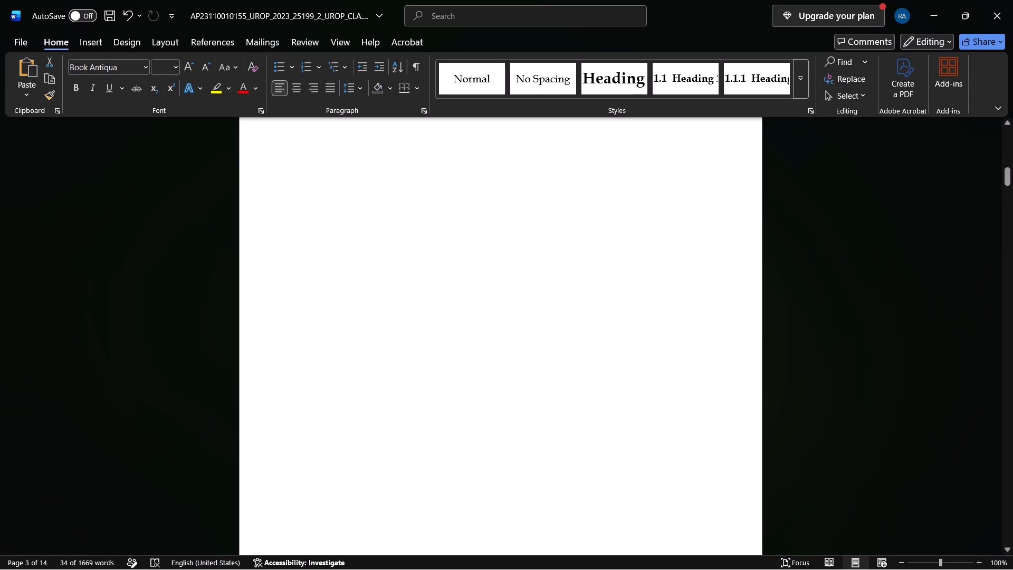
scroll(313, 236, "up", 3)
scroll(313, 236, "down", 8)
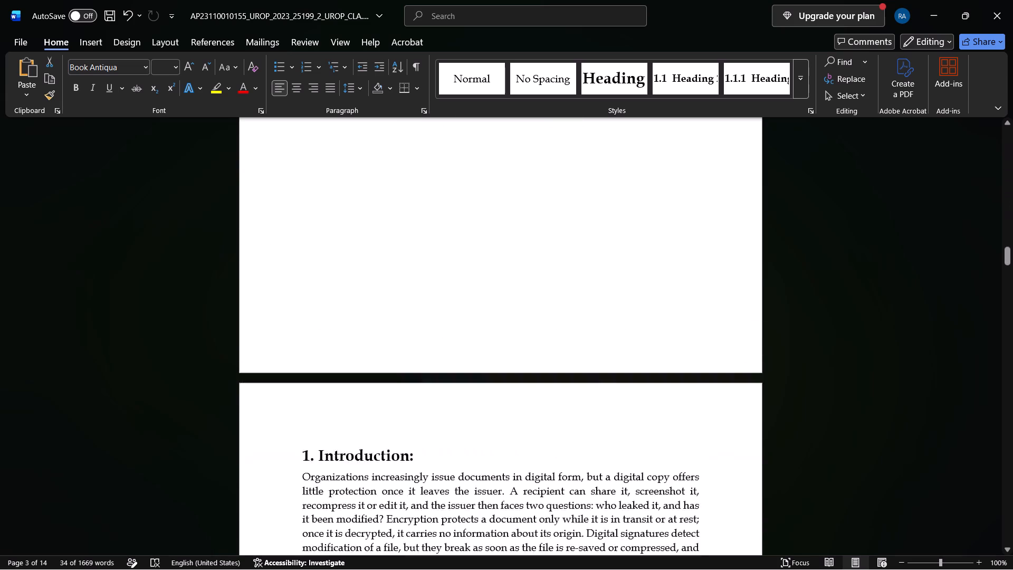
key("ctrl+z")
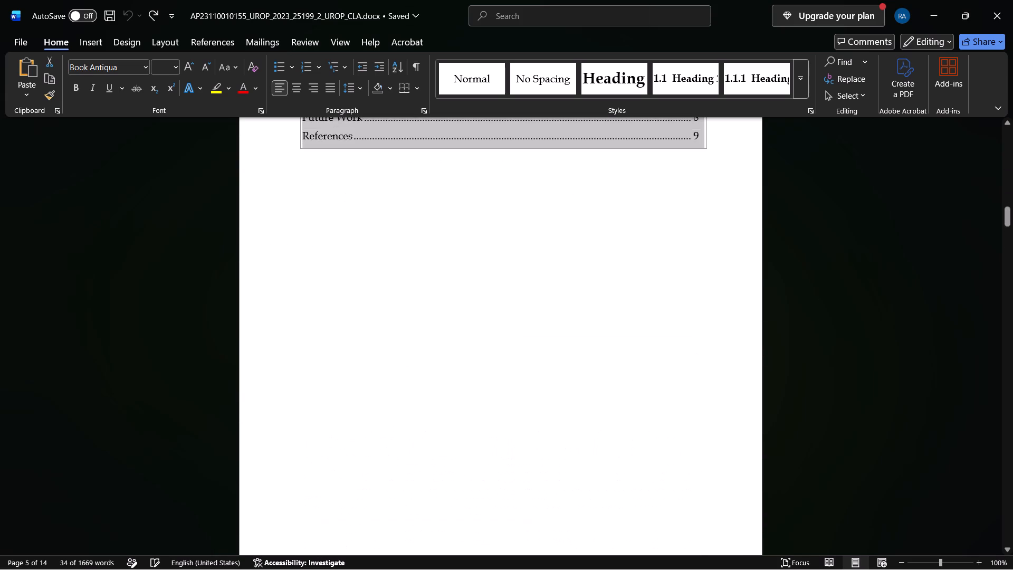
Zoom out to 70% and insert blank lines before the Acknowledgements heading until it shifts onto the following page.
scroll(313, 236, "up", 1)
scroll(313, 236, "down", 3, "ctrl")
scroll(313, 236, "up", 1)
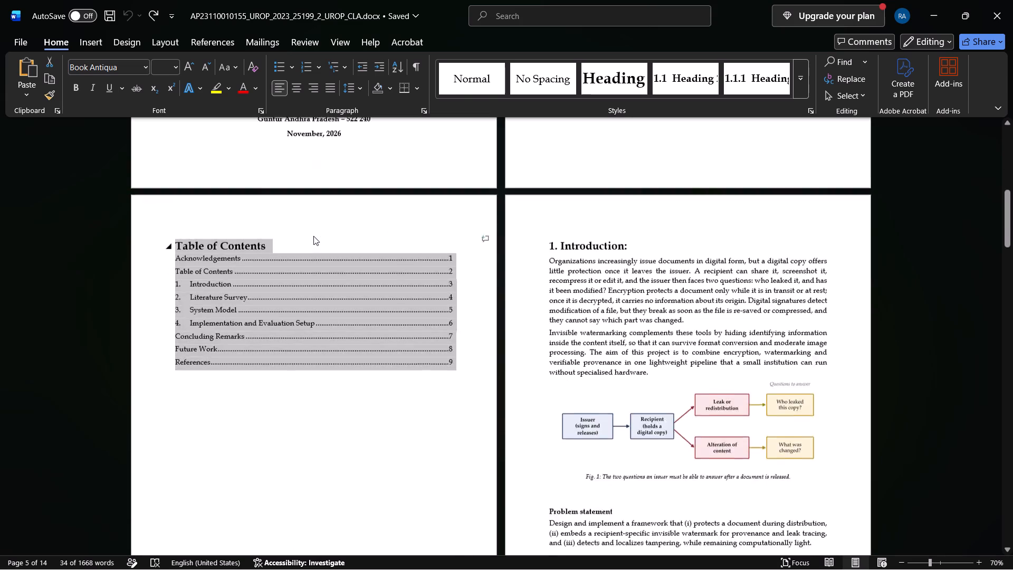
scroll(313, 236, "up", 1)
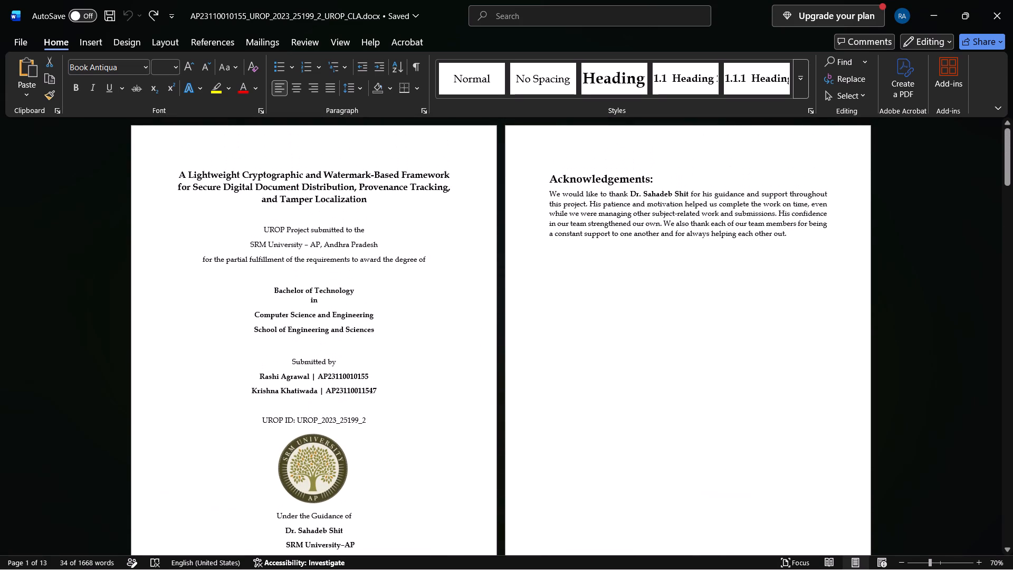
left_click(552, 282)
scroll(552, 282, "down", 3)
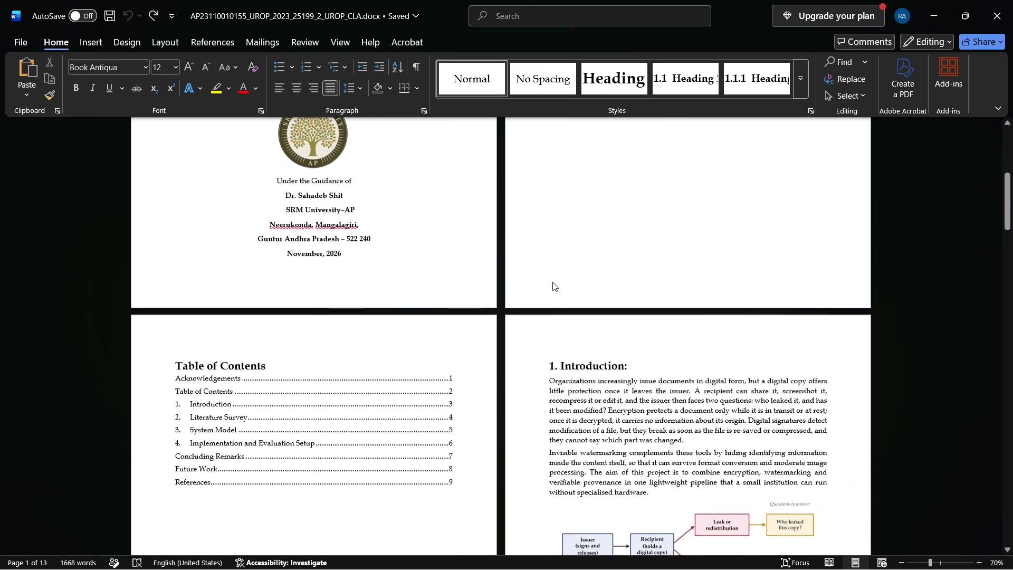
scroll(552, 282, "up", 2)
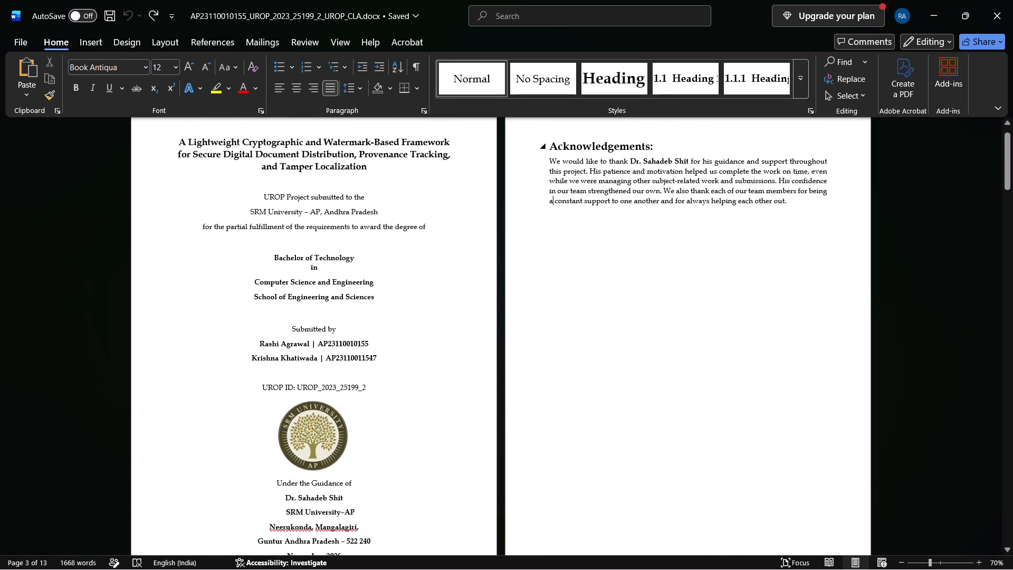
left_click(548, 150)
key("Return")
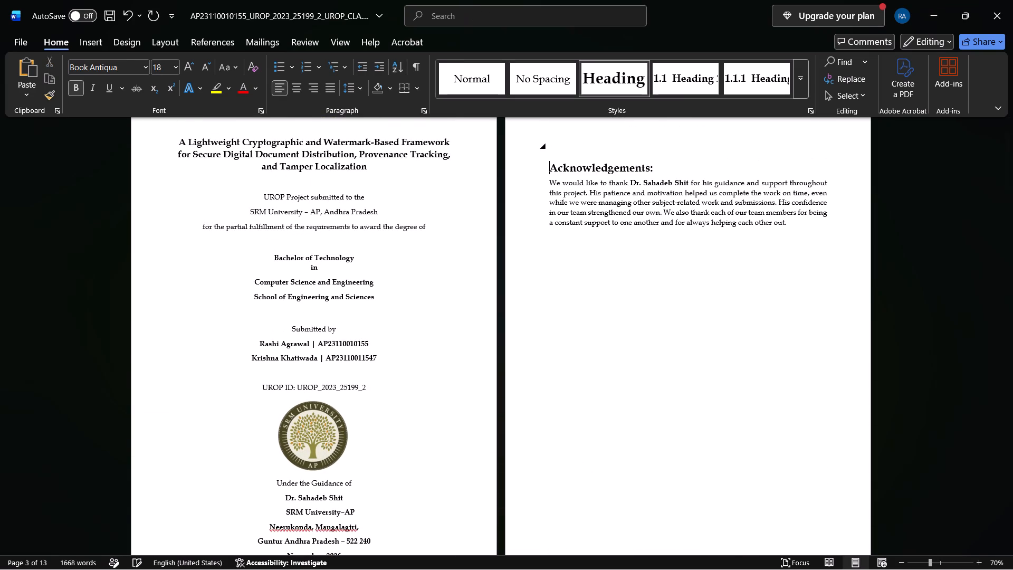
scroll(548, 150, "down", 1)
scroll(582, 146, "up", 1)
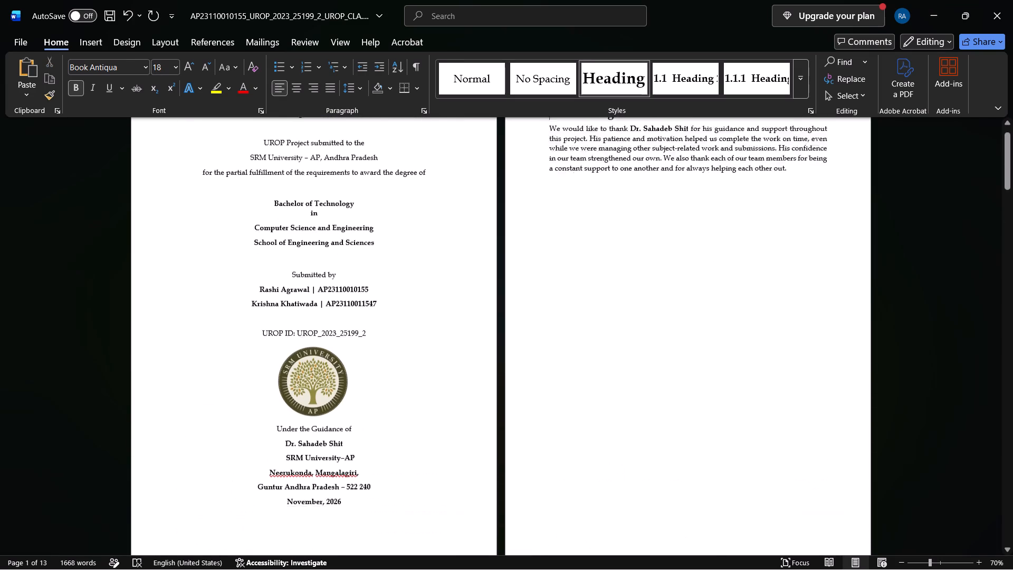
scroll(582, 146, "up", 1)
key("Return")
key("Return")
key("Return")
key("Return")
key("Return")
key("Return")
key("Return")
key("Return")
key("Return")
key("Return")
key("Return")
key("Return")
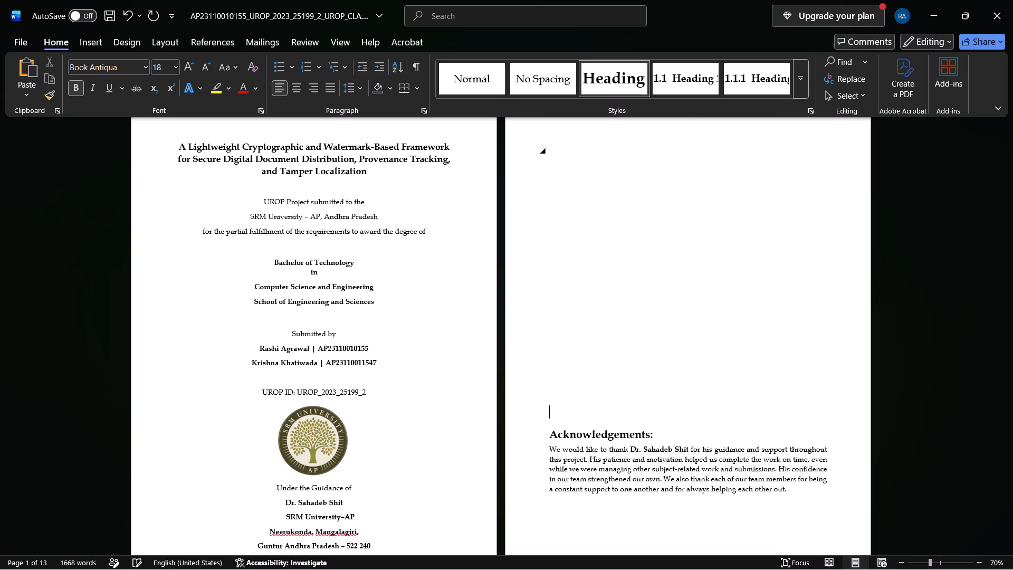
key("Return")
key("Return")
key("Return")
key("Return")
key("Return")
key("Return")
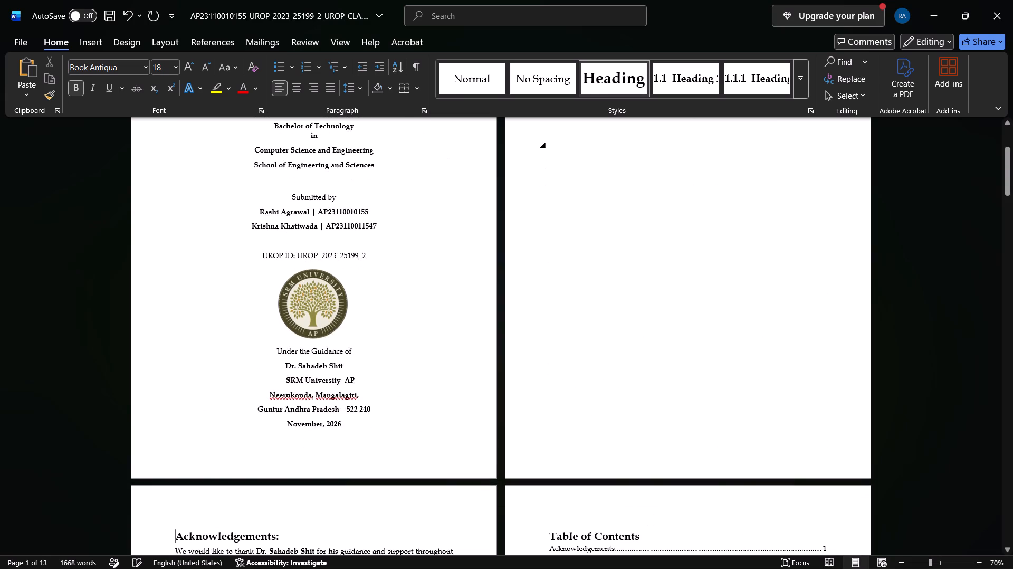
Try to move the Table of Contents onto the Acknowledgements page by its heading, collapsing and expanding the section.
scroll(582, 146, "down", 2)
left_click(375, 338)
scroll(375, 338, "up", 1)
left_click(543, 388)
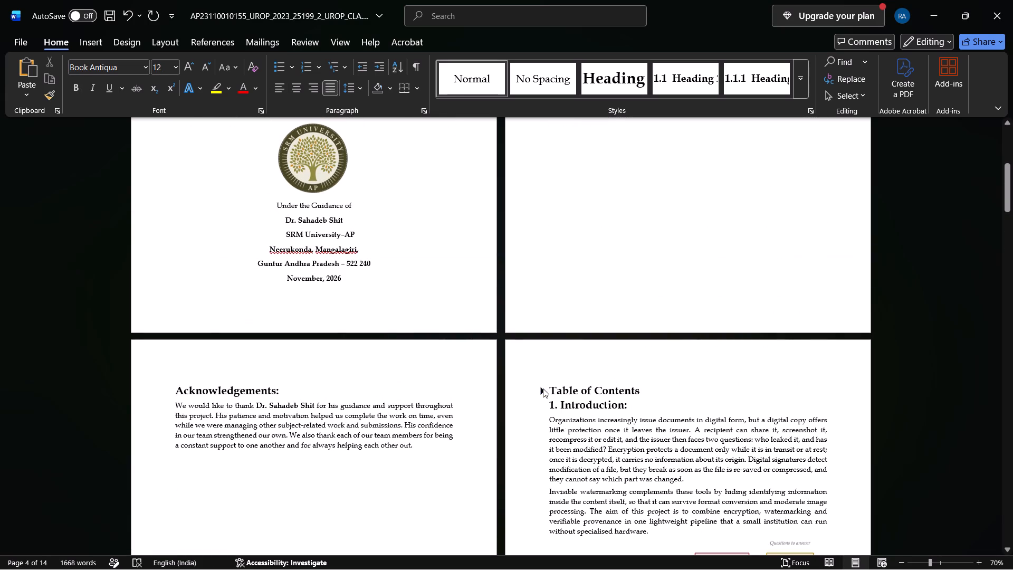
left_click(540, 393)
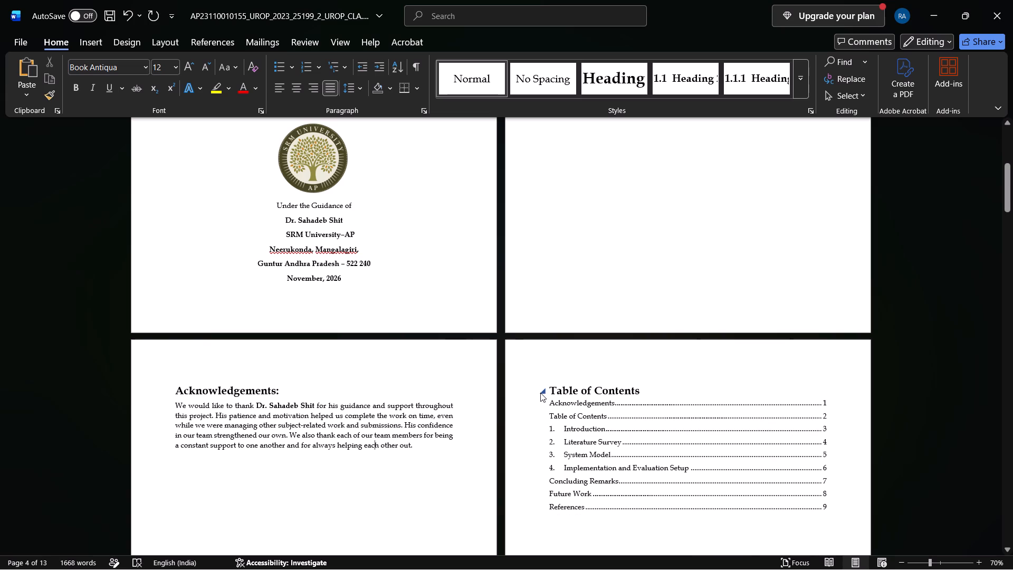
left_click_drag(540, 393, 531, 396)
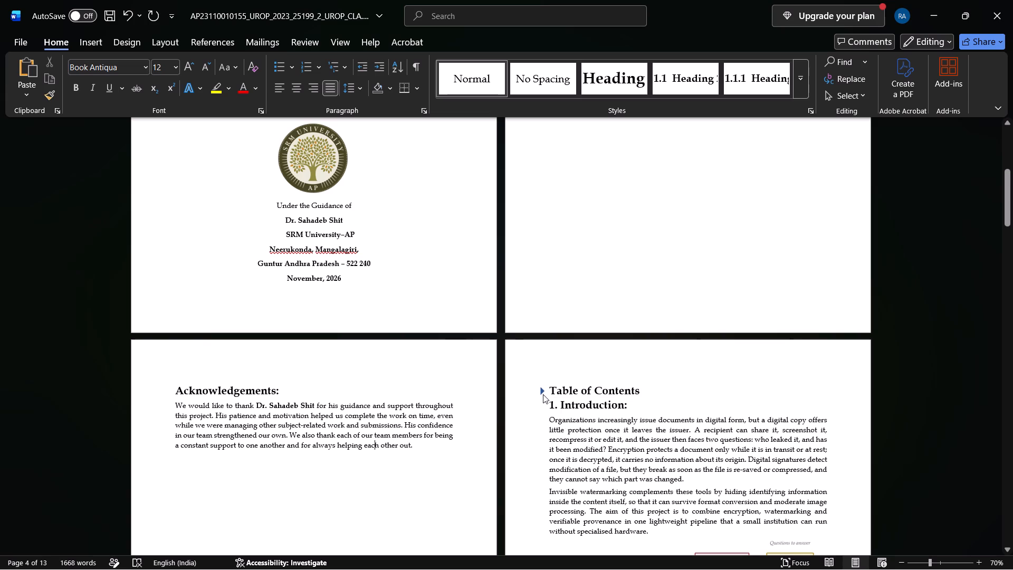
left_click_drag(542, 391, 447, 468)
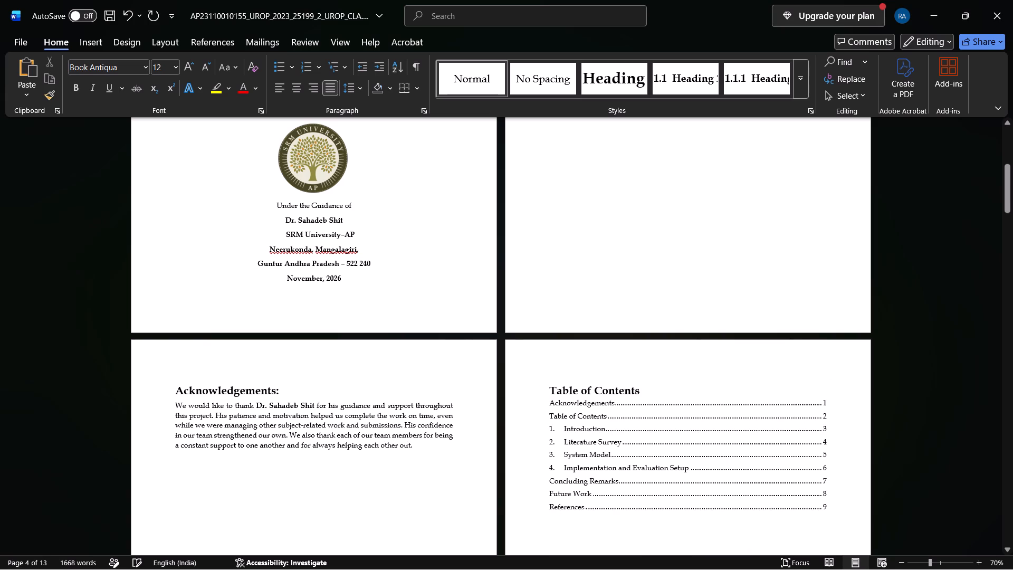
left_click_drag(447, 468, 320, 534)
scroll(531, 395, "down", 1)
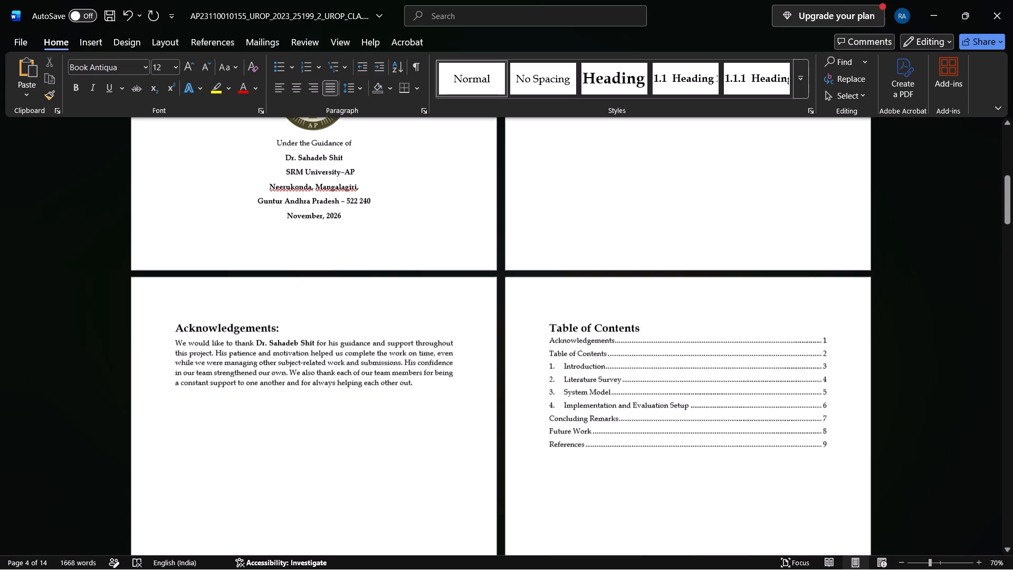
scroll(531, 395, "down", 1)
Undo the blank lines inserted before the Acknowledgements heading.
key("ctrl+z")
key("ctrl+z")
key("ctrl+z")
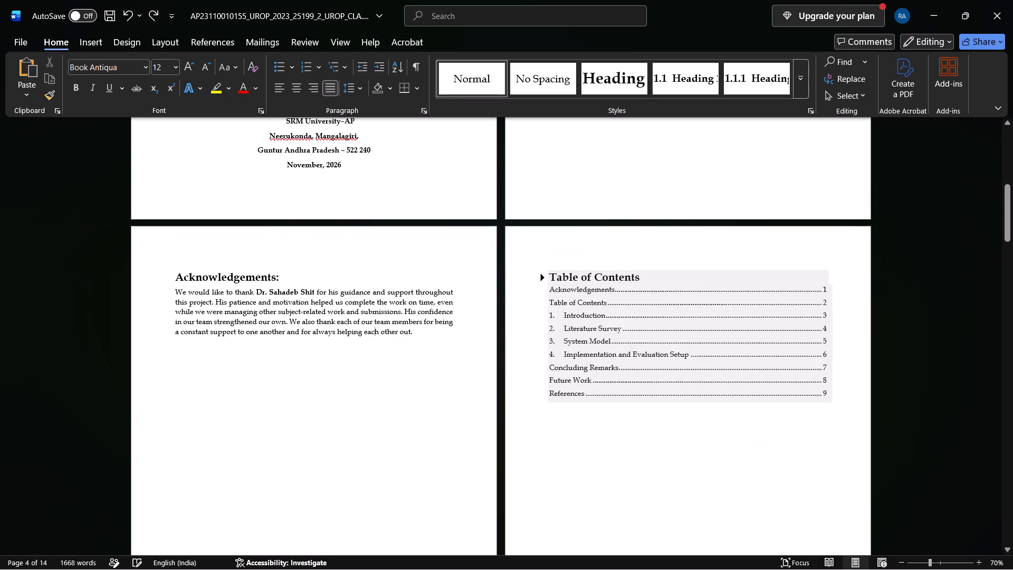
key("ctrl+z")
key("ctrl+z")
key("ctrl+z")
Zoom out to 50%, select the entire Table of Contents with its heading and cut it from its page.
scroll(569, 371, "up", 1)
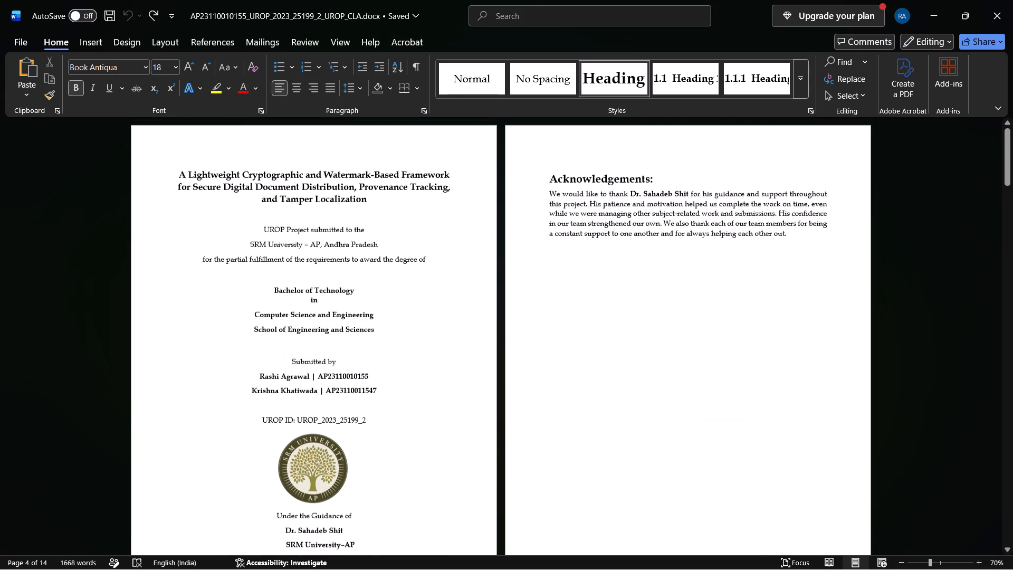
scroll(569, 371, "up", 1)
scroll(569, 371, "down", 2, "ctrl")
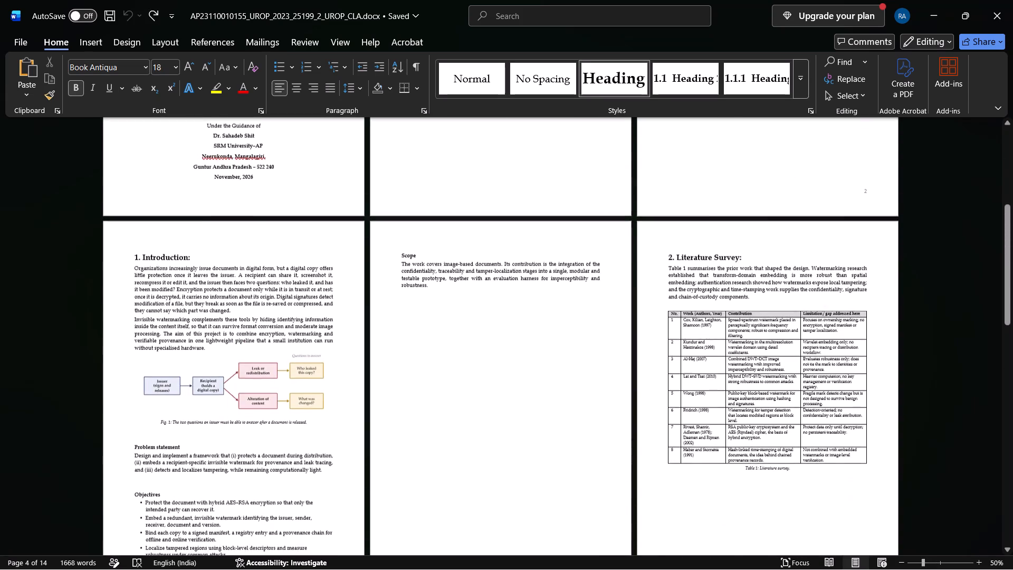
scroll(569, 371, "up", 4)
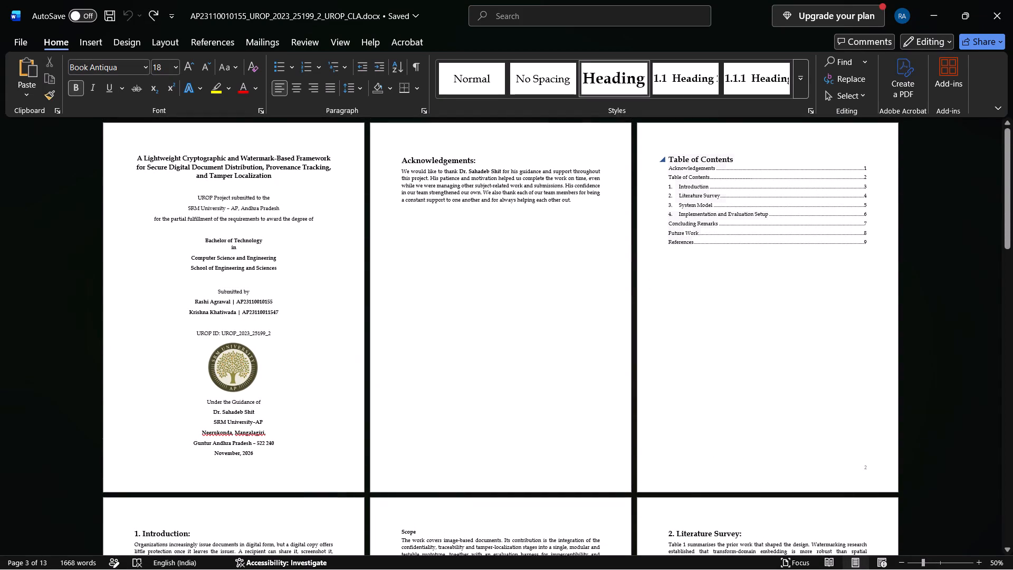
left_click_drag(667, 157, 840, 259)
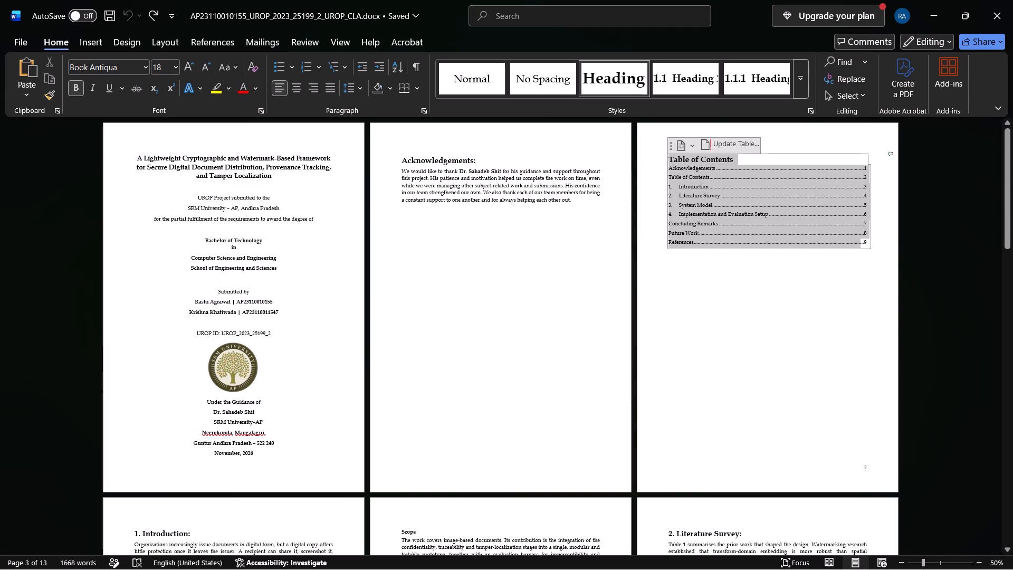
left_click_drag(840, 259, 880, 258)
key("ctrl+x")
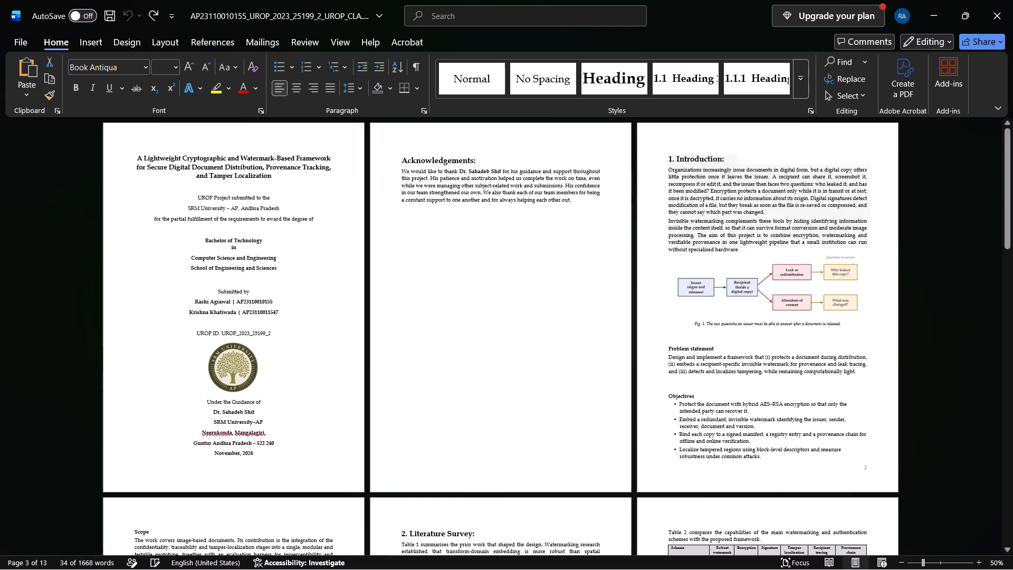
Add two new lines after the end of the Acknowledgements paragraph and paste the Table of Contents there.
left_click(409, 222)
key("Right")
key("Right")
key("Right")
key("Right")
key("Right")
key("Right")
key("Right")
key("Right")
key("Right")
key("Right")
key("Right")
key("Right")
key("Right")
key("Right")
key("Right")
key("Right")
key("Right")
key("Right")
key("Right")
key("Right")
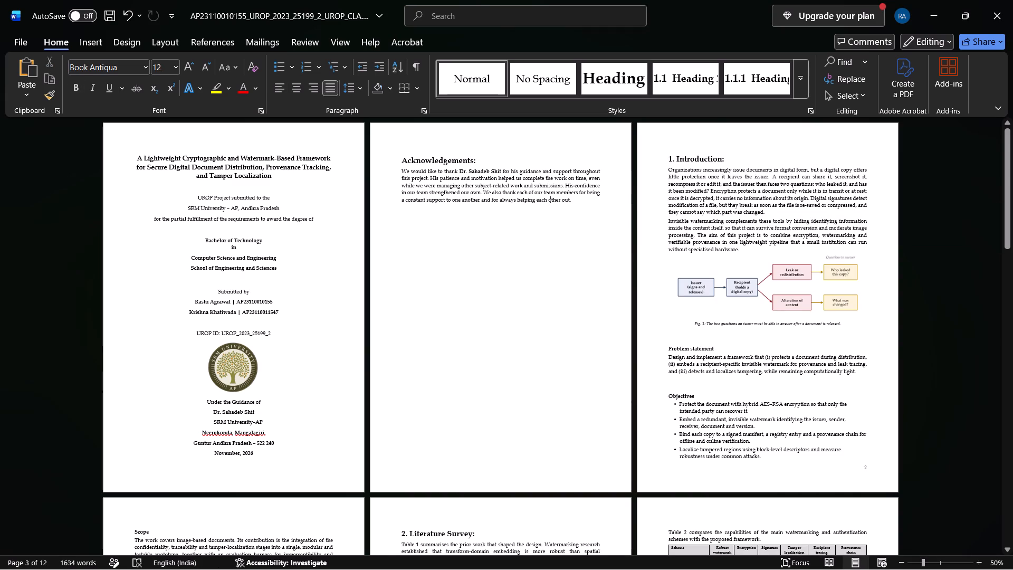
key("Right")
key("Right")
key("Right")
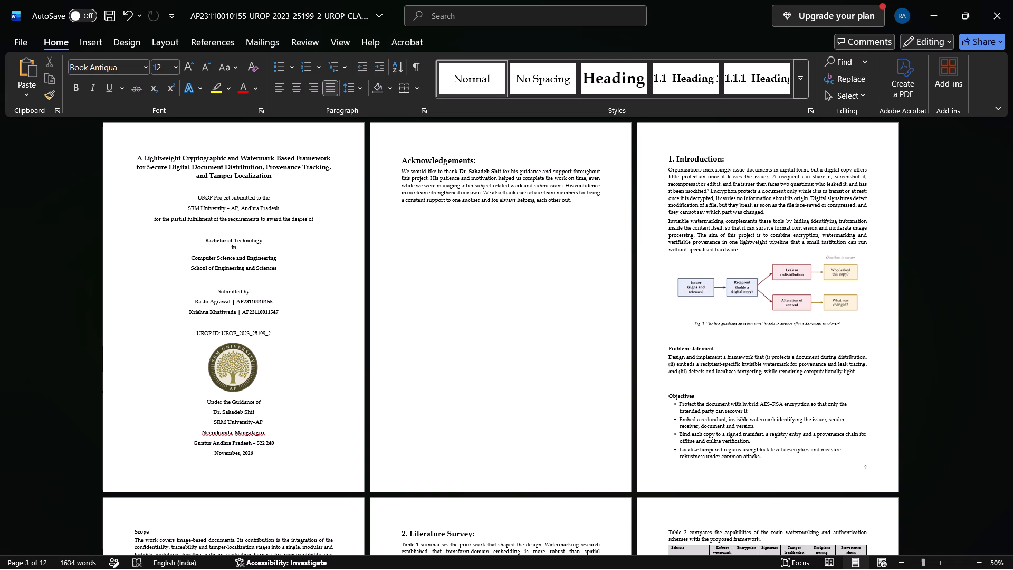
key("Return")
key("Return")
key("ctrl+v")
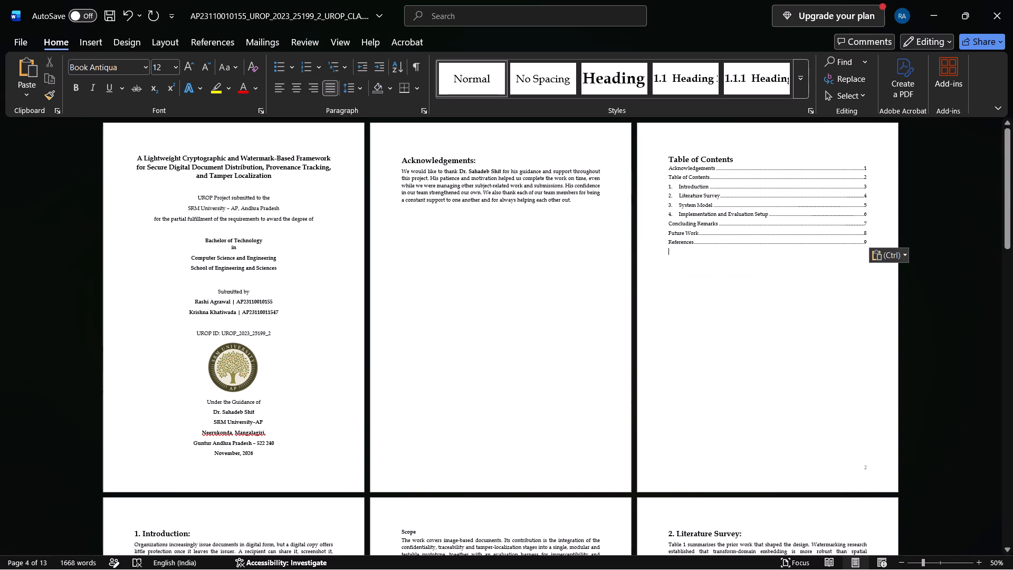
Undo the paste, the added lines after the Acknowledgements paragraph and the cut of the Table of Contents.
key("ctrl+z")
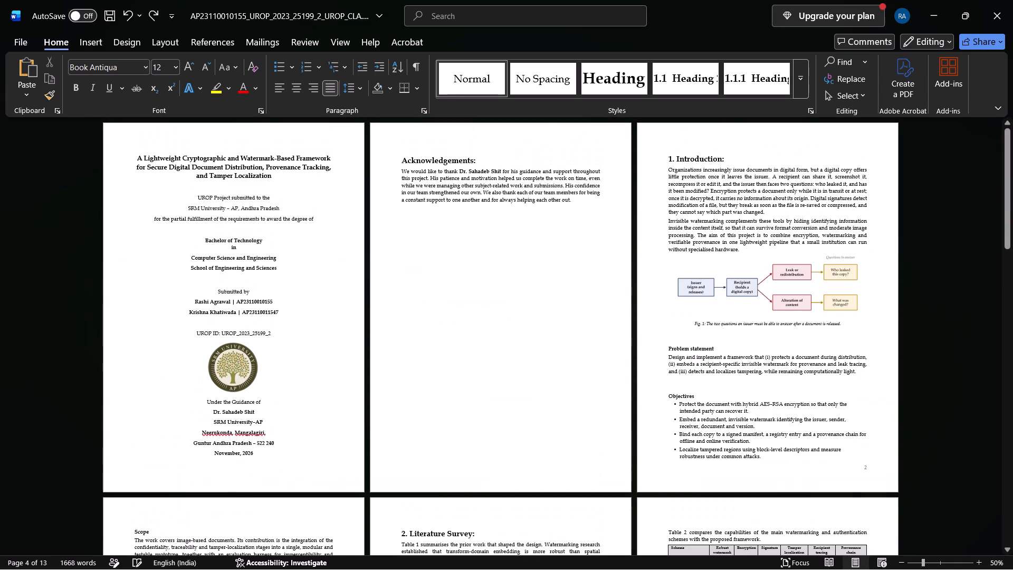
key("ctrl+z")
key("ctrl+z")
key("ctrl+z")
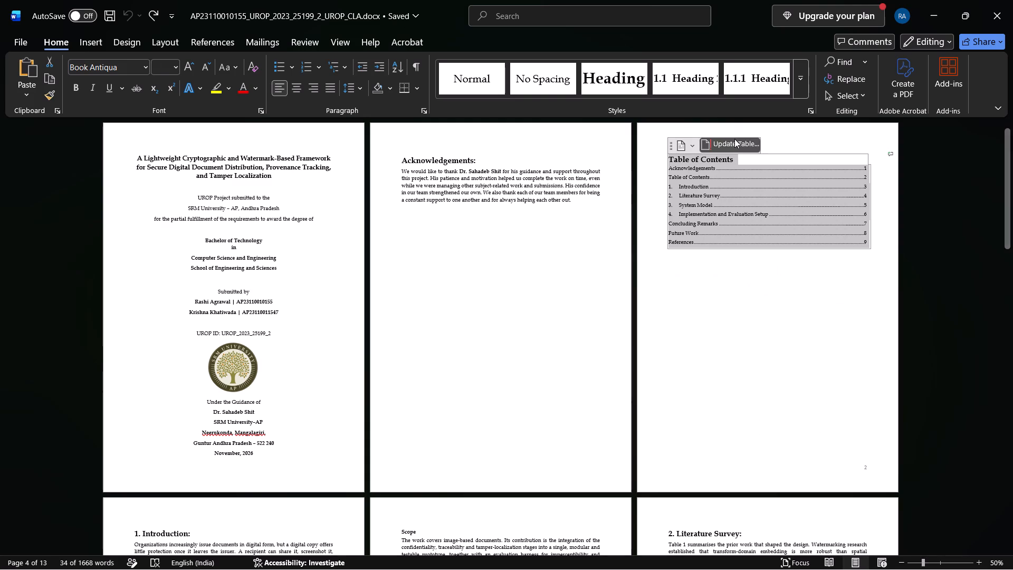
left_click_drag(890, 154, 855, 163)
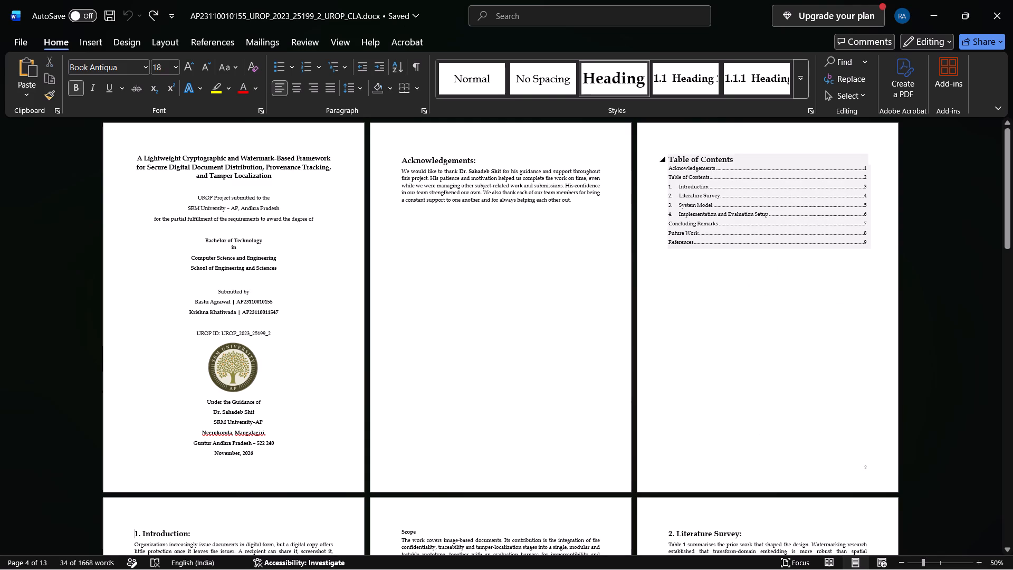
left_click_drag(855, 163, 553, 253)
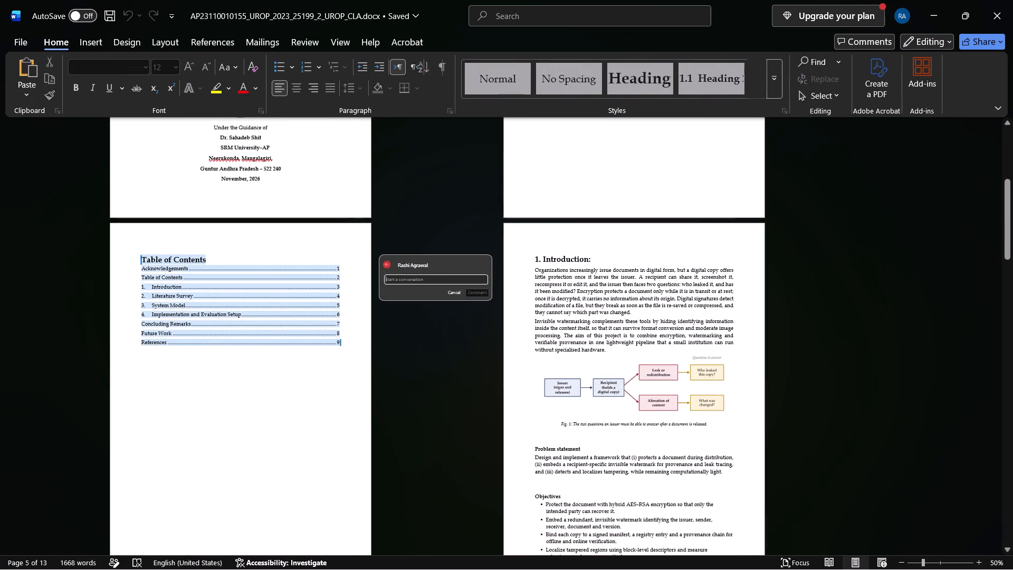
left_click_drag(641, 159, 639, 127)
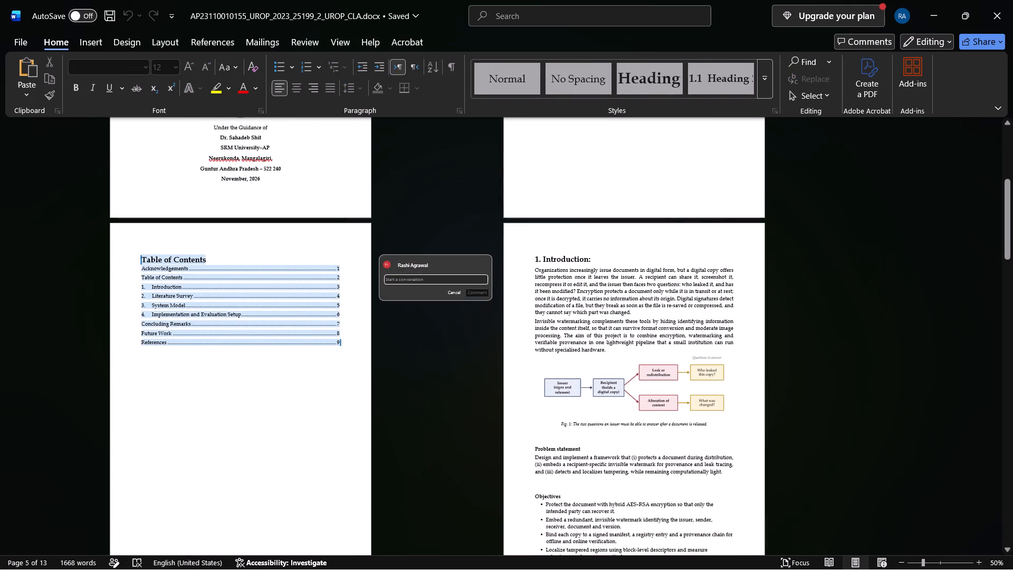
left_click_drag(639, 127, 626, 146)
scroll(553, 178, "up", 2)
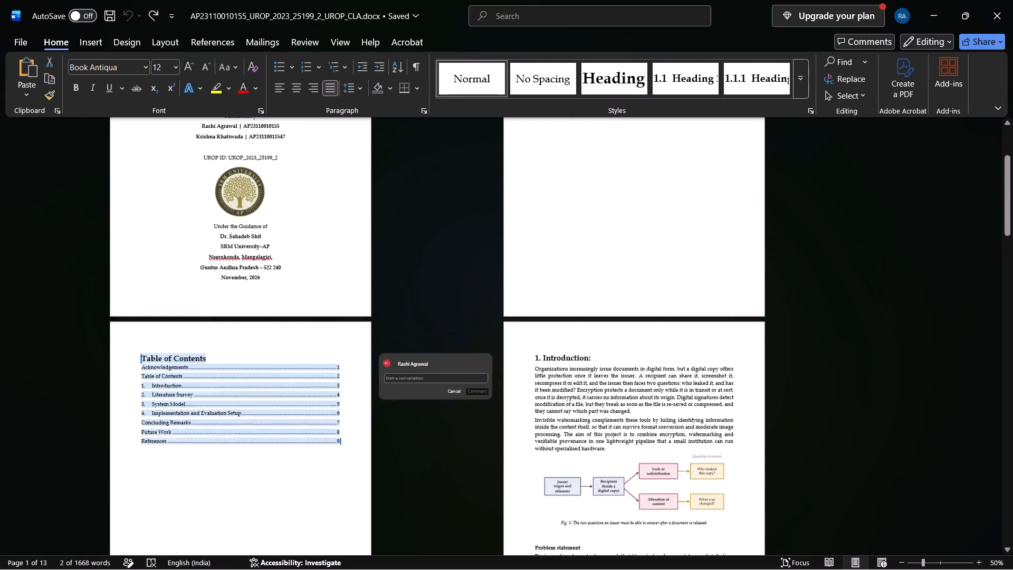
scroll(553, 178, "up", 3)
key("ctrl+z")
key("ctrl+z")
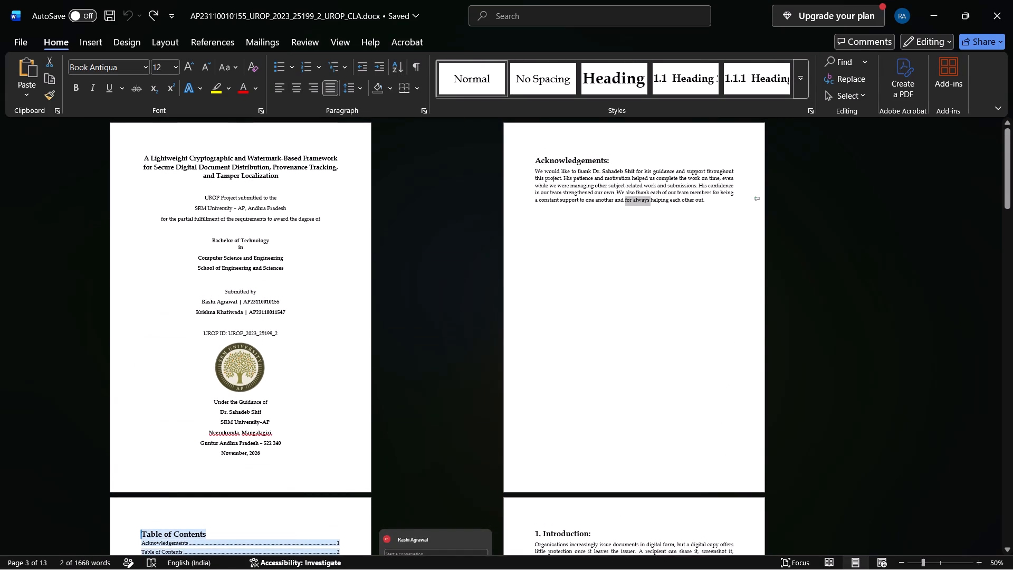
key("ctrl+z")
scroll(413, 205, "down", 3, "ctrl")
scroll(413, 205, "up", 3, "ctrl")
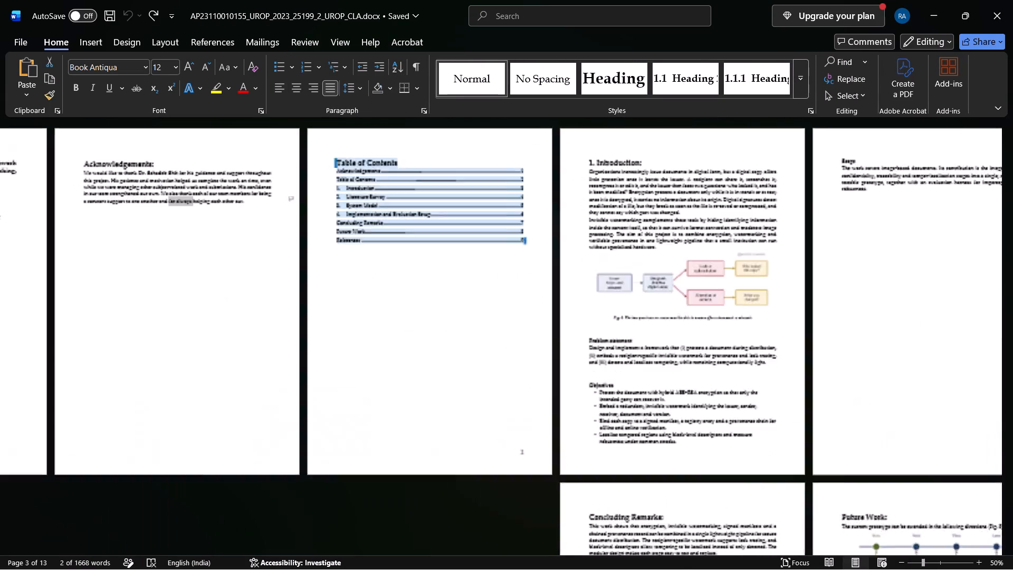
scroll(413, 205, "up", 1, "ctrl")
Close the document, discarding the unposted comment, and reopen the UROP CLA document from File Explorer.
left_click(1012, 0)
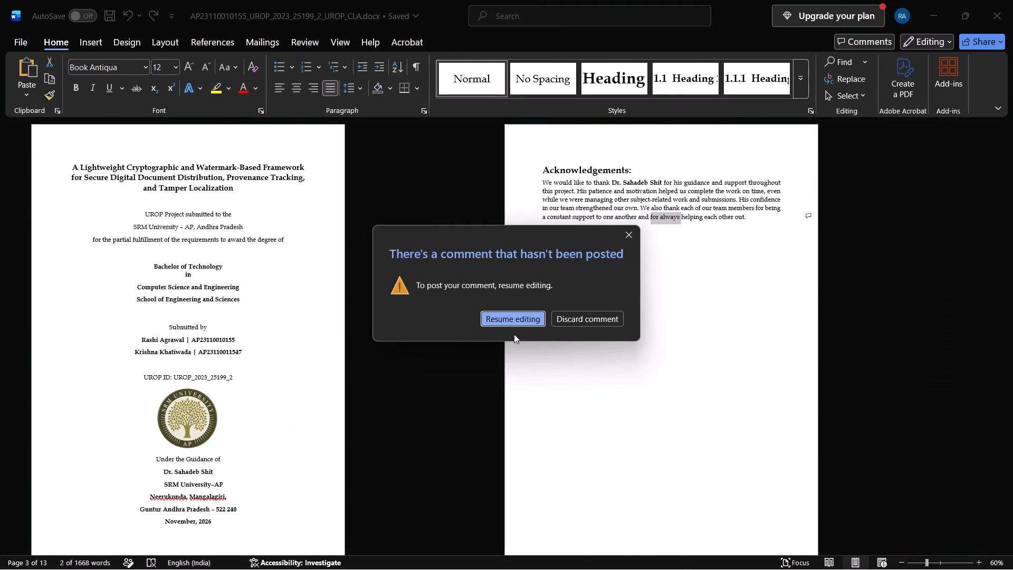
left_click(560, 318)
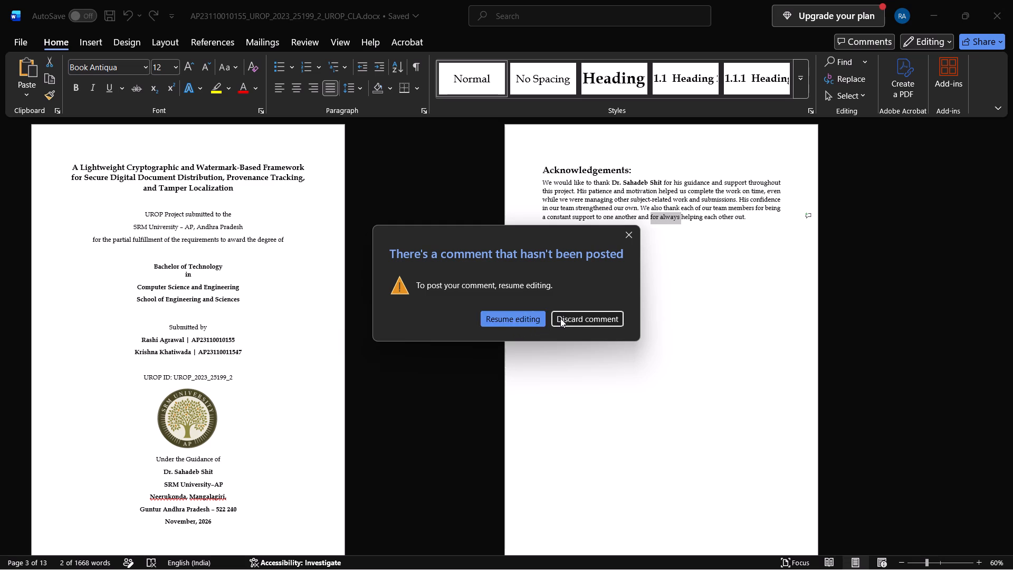
double_click(275, 341)
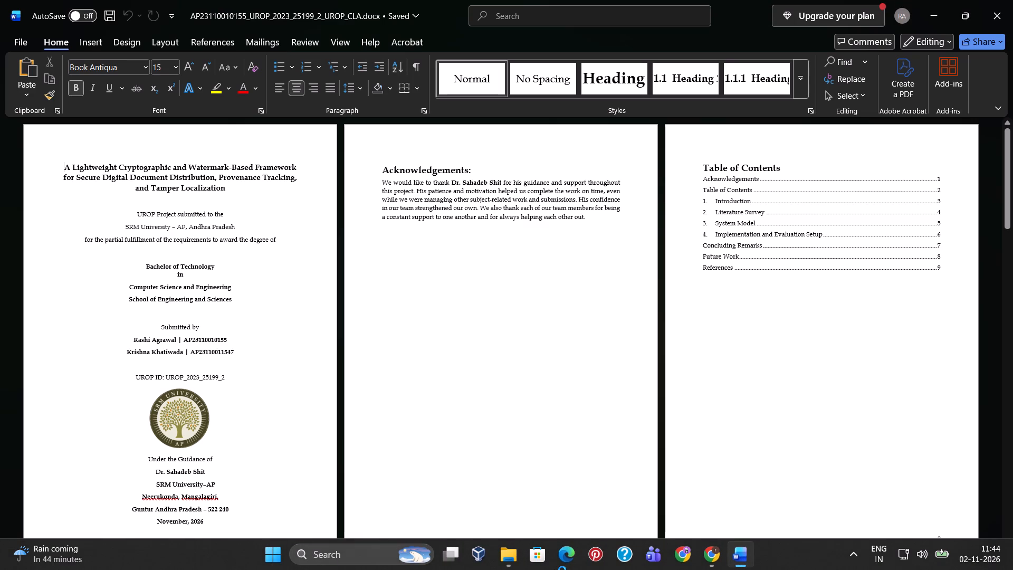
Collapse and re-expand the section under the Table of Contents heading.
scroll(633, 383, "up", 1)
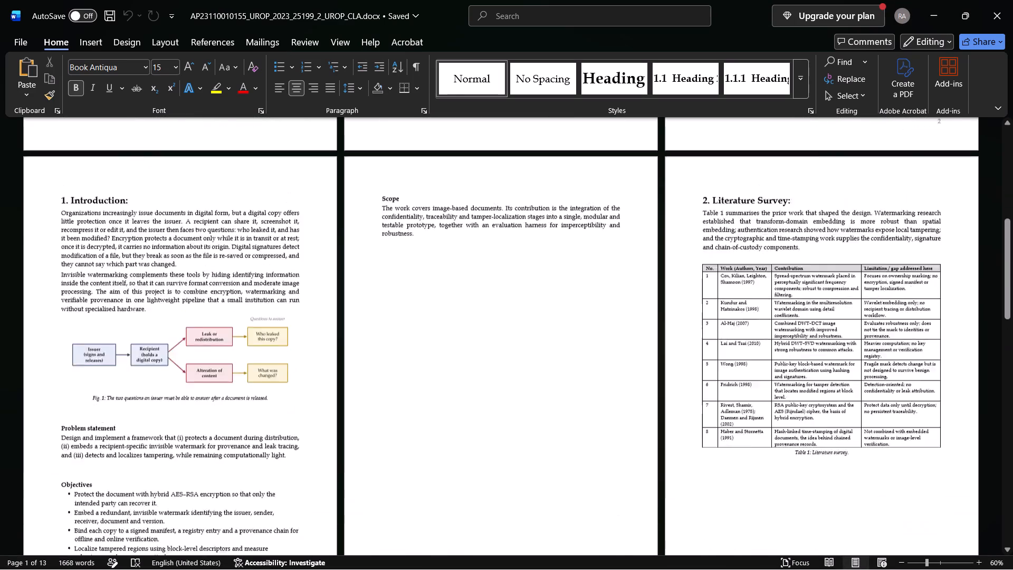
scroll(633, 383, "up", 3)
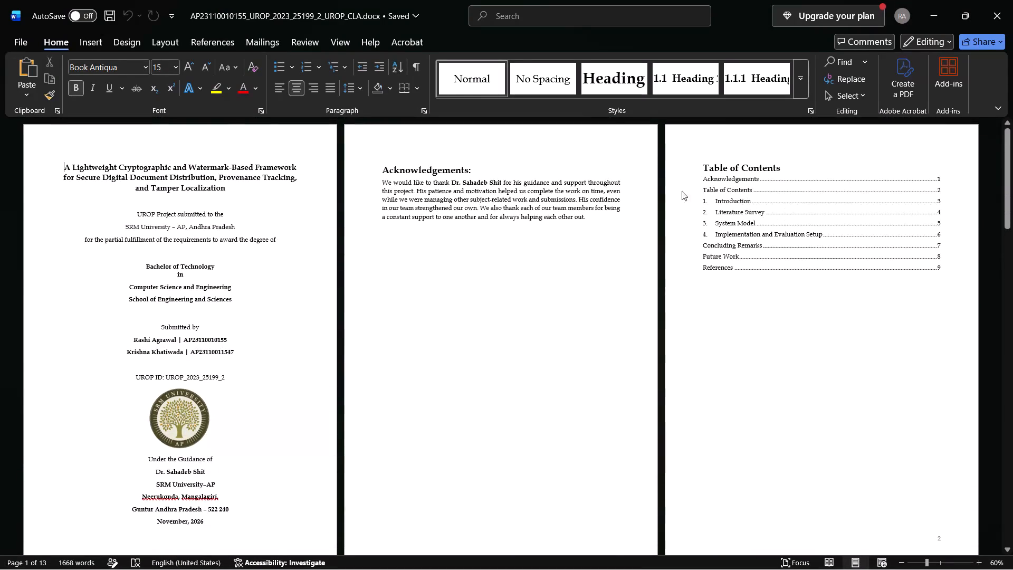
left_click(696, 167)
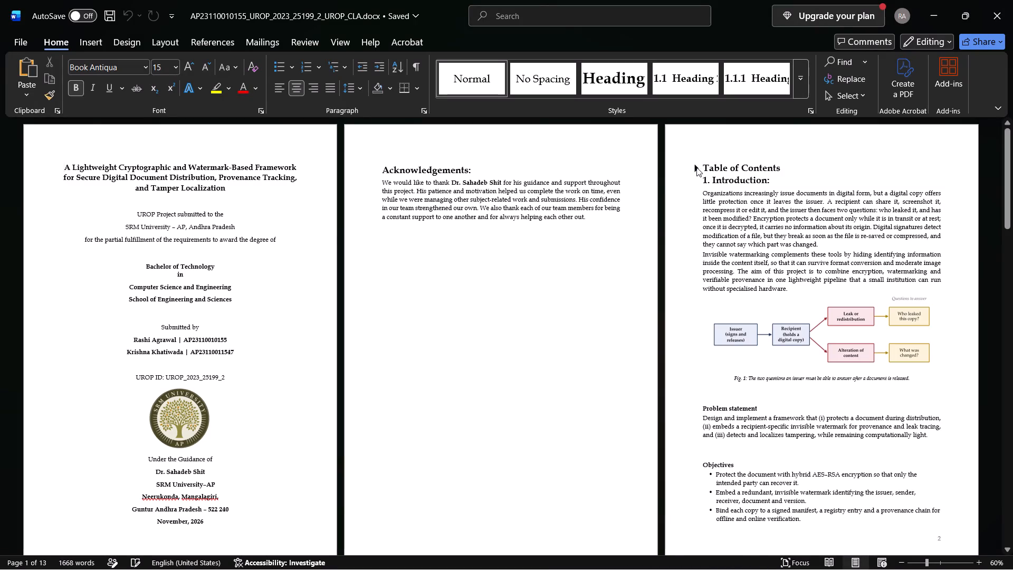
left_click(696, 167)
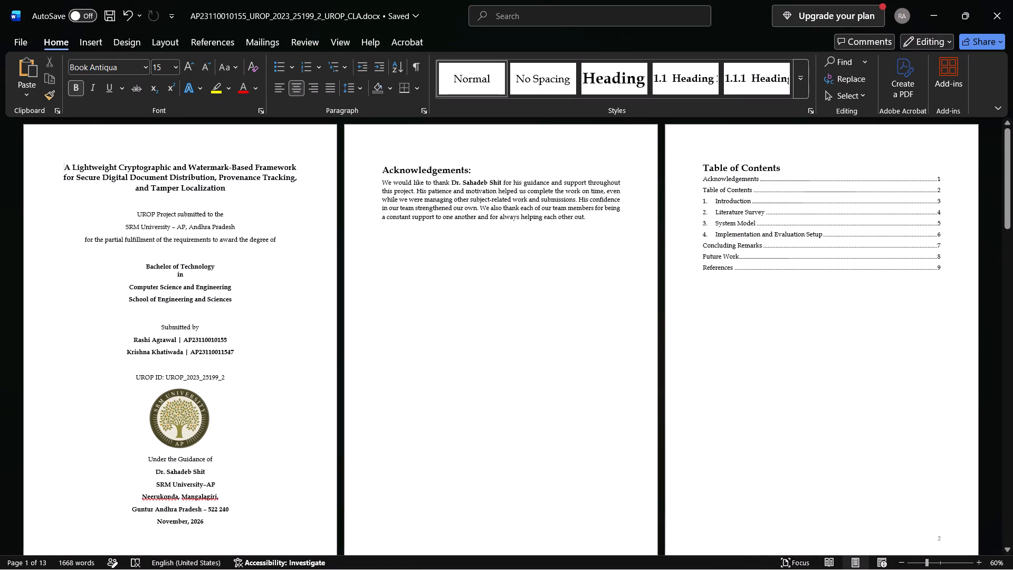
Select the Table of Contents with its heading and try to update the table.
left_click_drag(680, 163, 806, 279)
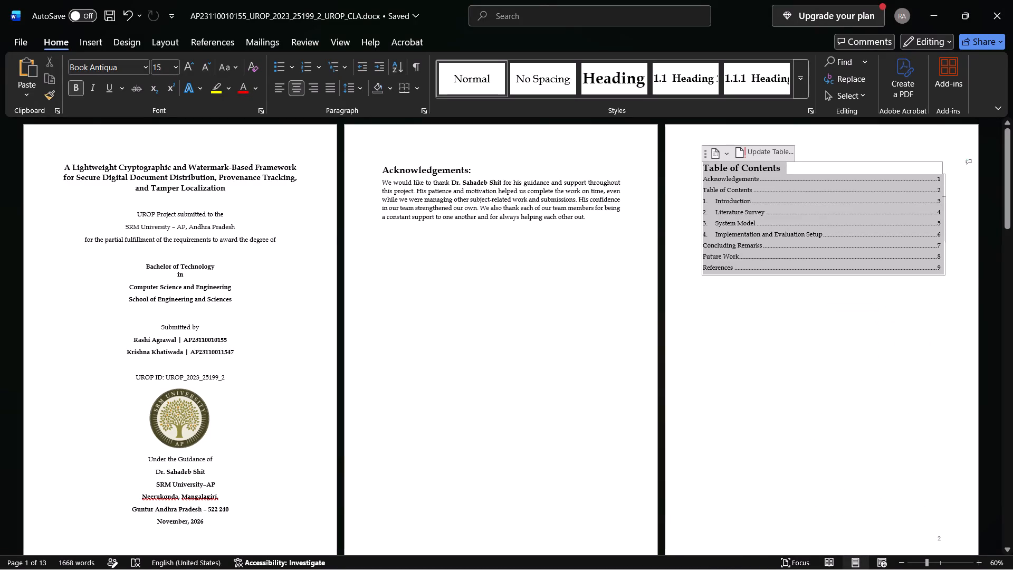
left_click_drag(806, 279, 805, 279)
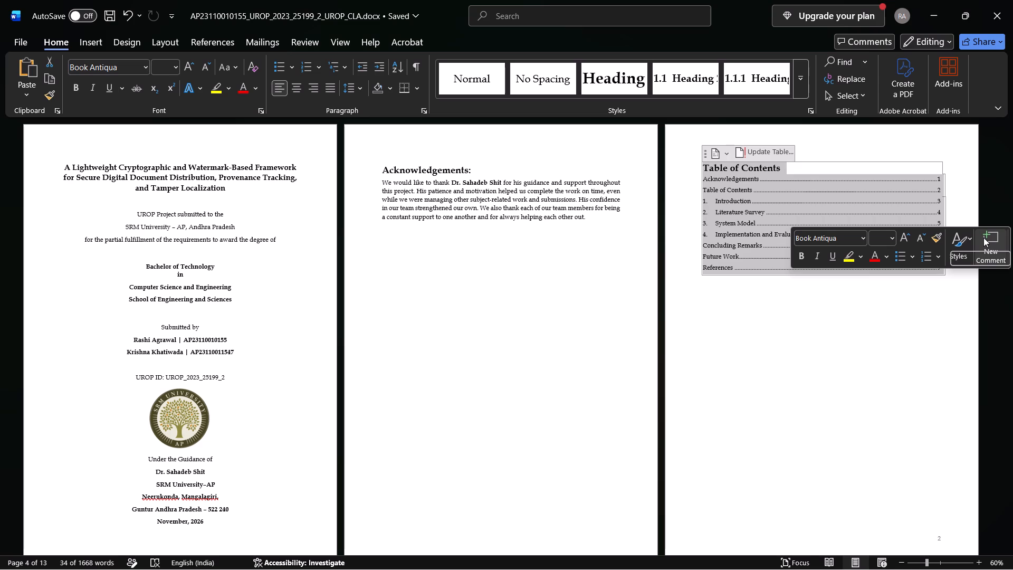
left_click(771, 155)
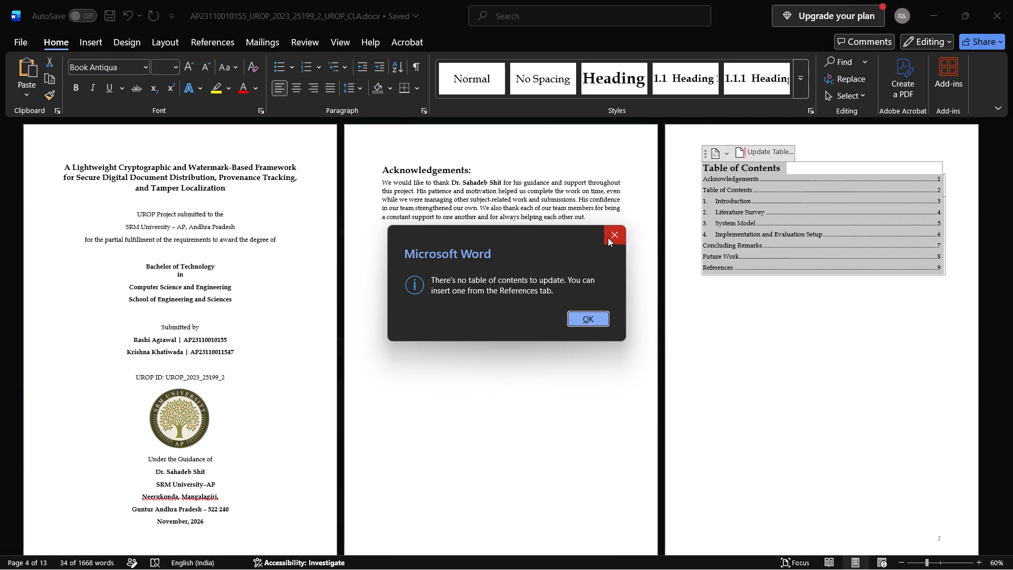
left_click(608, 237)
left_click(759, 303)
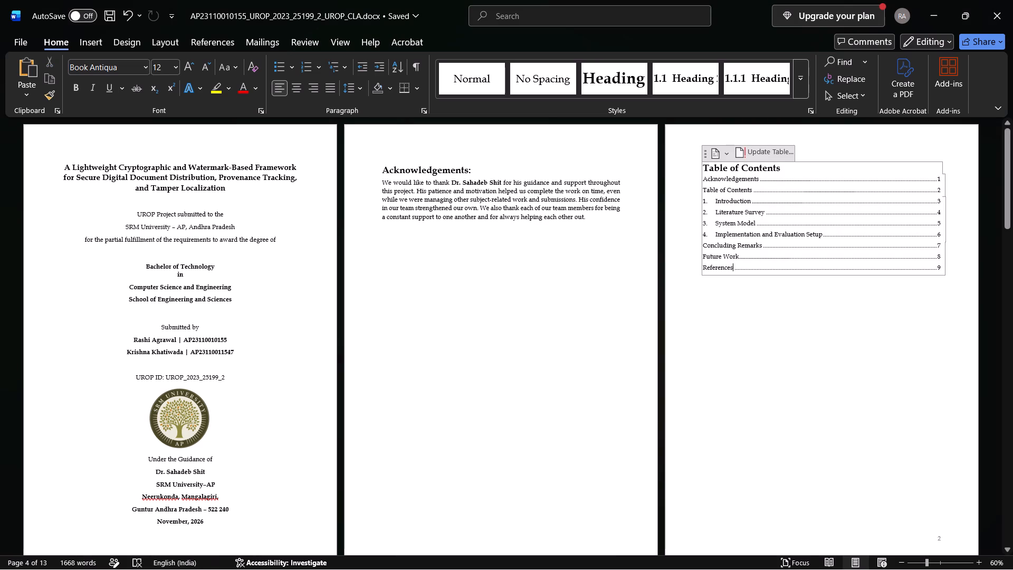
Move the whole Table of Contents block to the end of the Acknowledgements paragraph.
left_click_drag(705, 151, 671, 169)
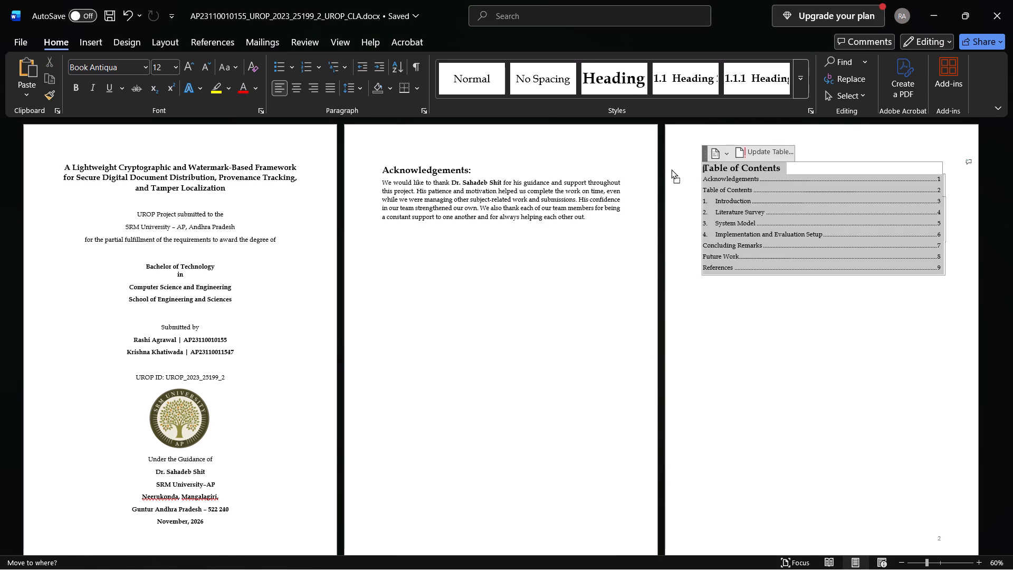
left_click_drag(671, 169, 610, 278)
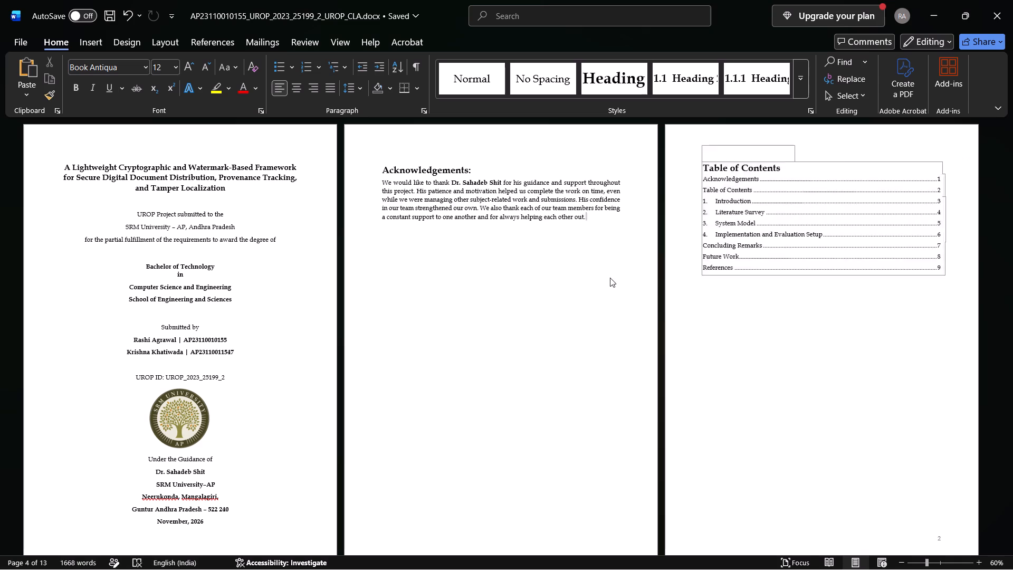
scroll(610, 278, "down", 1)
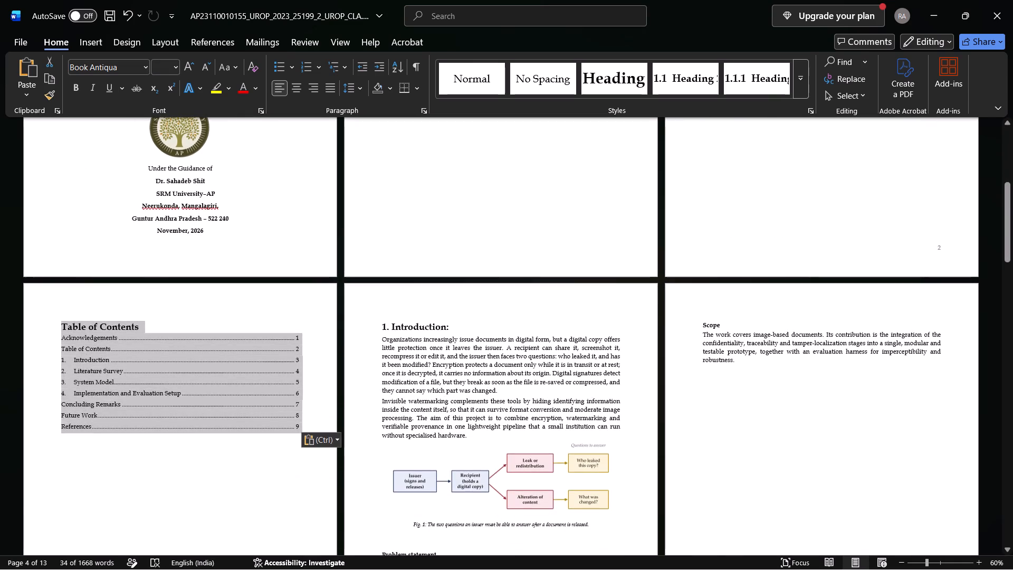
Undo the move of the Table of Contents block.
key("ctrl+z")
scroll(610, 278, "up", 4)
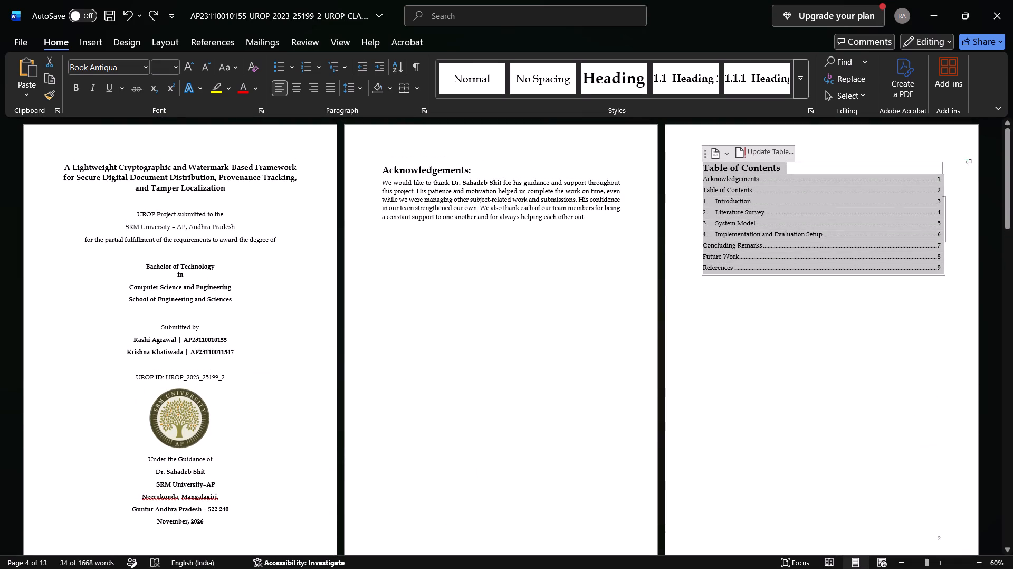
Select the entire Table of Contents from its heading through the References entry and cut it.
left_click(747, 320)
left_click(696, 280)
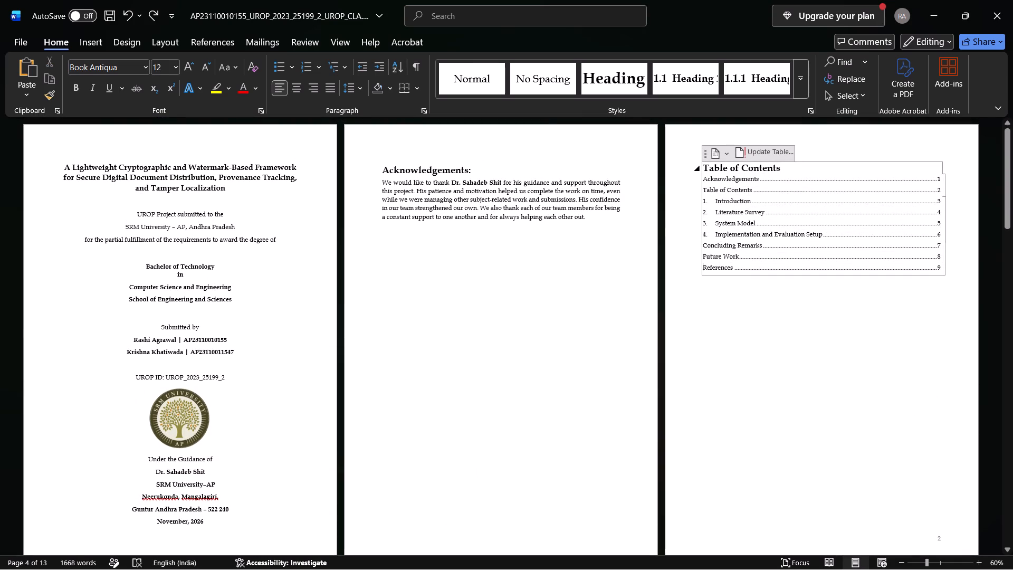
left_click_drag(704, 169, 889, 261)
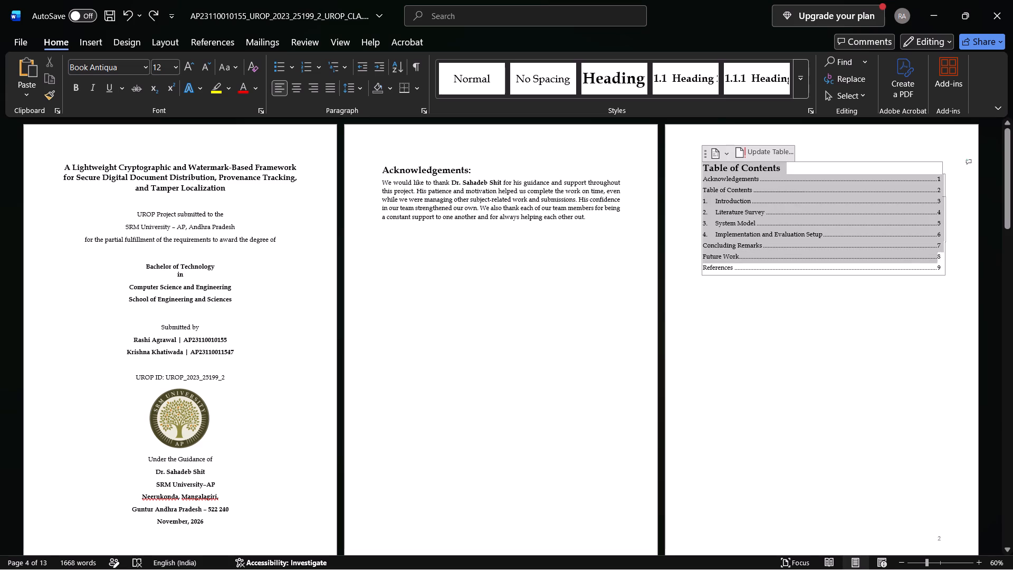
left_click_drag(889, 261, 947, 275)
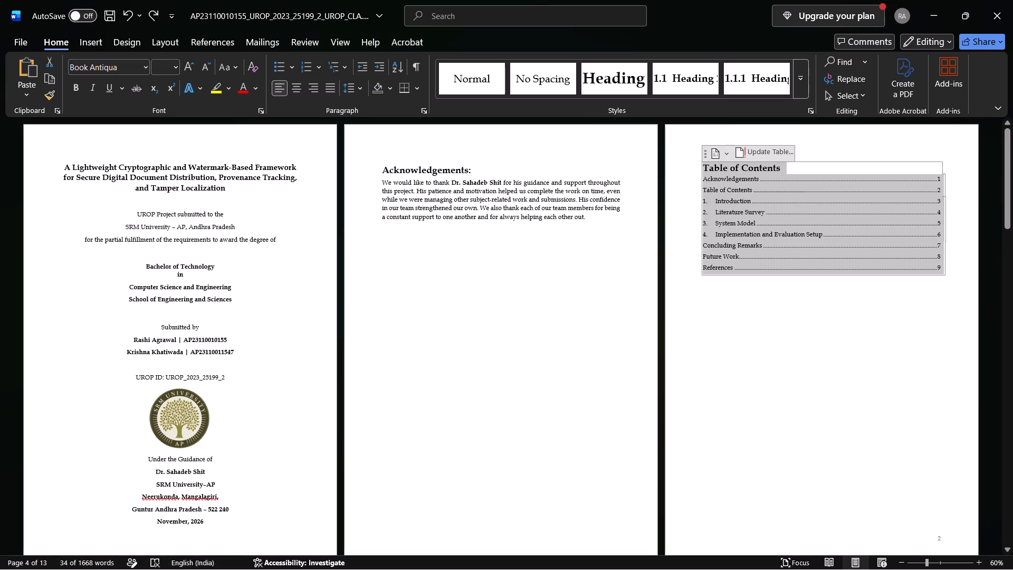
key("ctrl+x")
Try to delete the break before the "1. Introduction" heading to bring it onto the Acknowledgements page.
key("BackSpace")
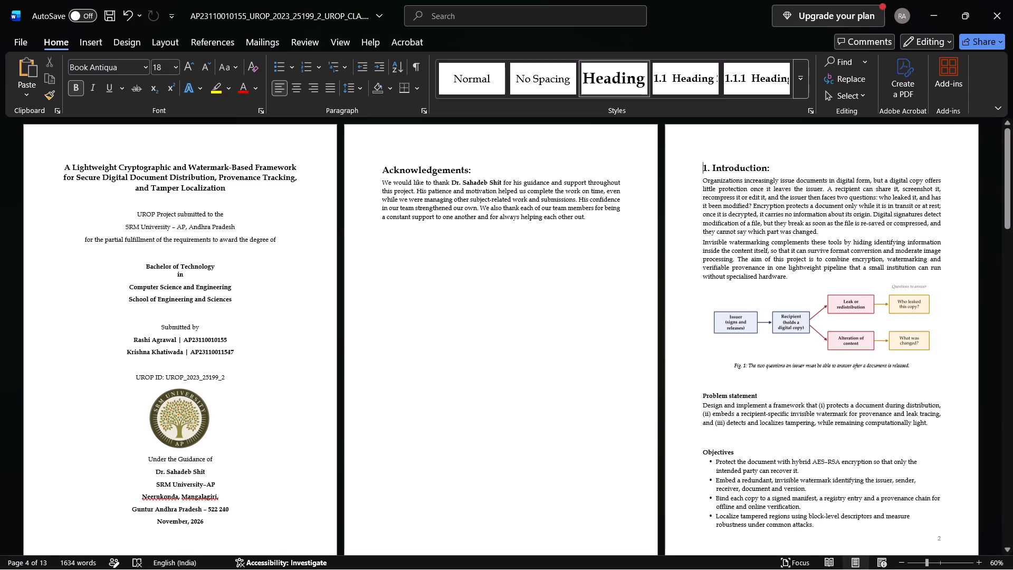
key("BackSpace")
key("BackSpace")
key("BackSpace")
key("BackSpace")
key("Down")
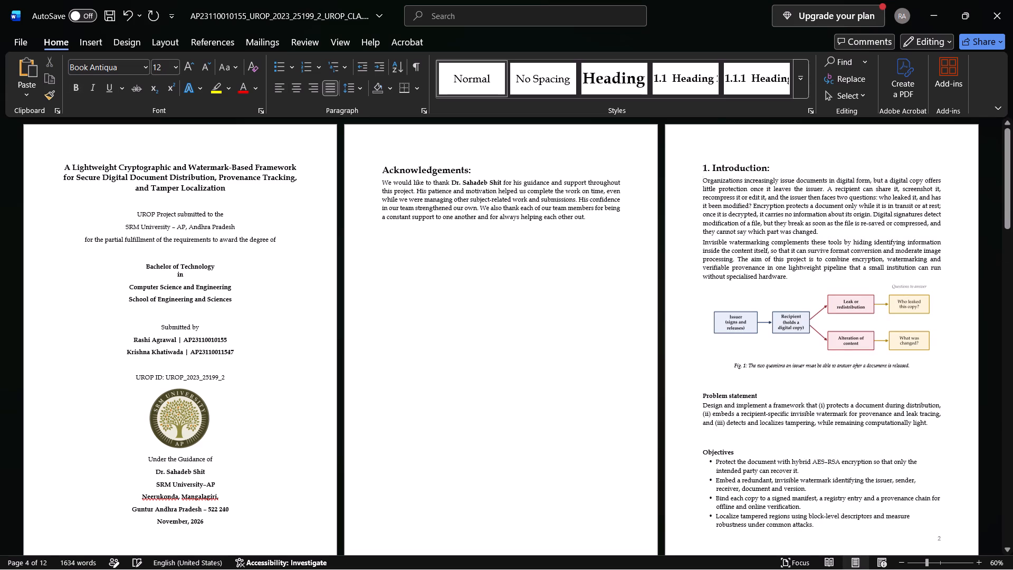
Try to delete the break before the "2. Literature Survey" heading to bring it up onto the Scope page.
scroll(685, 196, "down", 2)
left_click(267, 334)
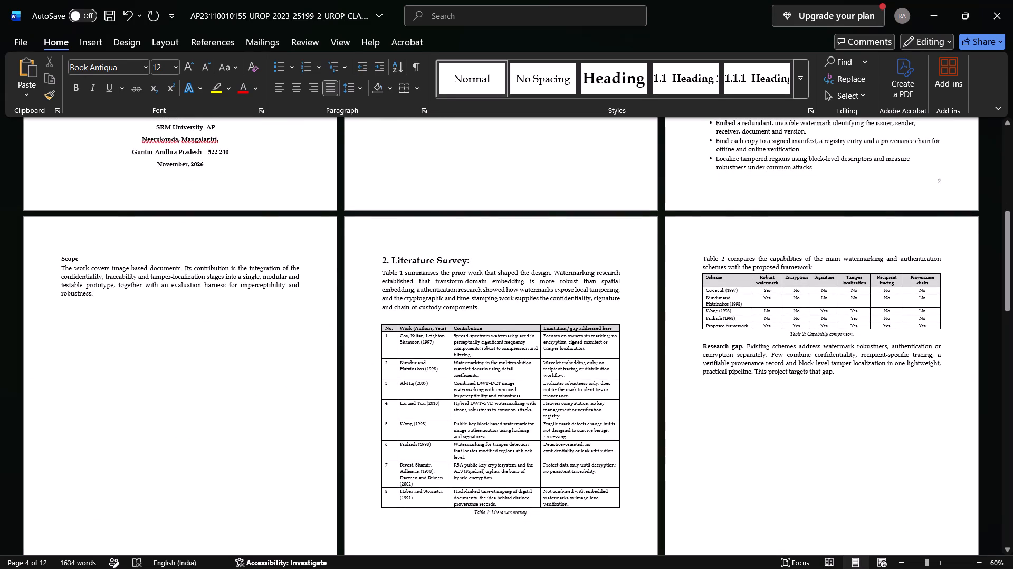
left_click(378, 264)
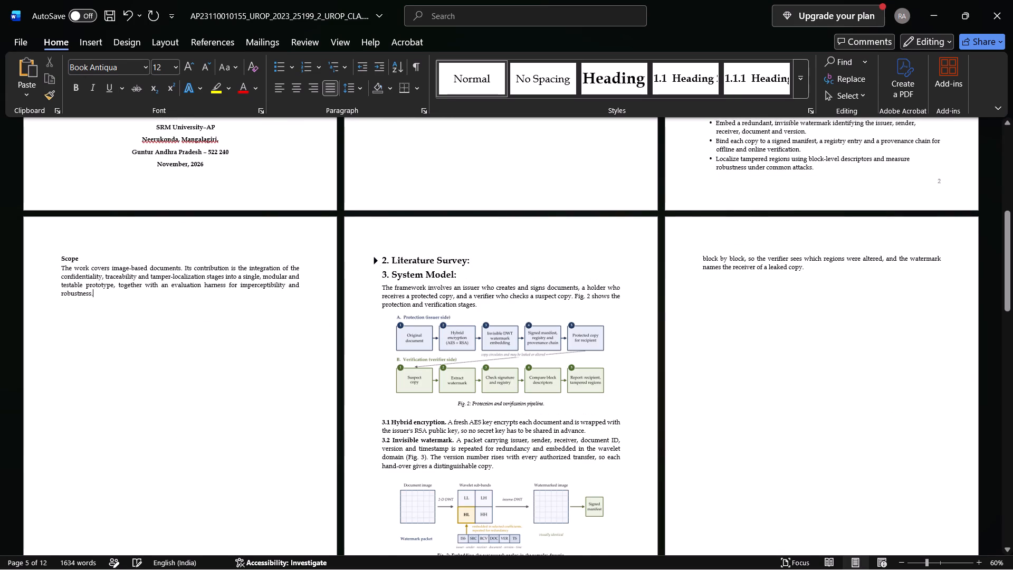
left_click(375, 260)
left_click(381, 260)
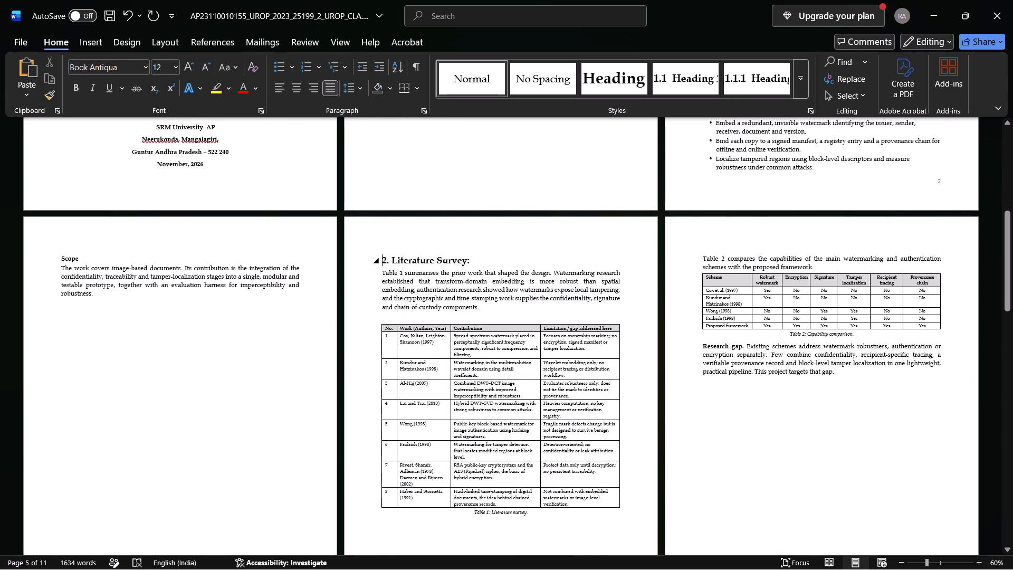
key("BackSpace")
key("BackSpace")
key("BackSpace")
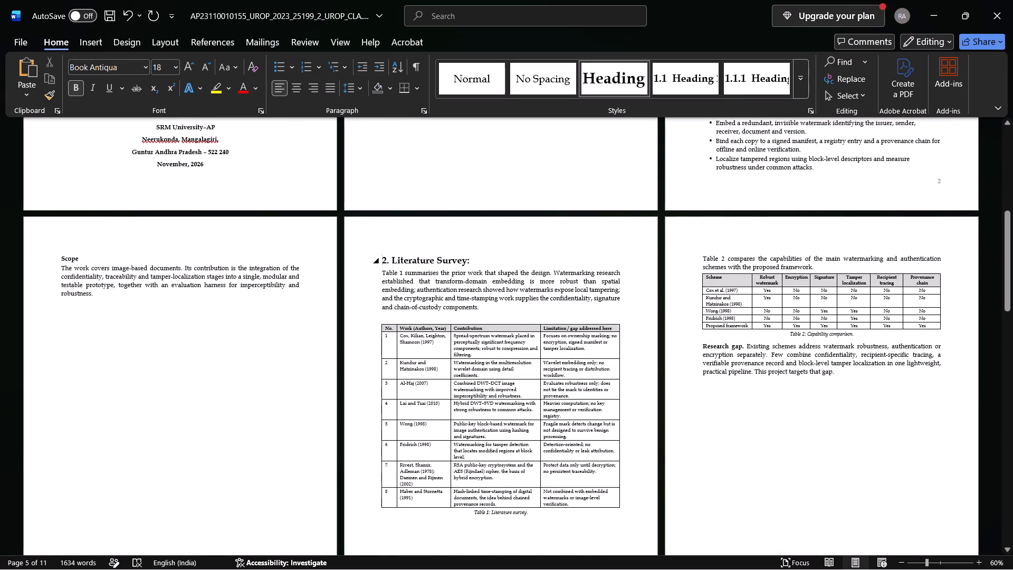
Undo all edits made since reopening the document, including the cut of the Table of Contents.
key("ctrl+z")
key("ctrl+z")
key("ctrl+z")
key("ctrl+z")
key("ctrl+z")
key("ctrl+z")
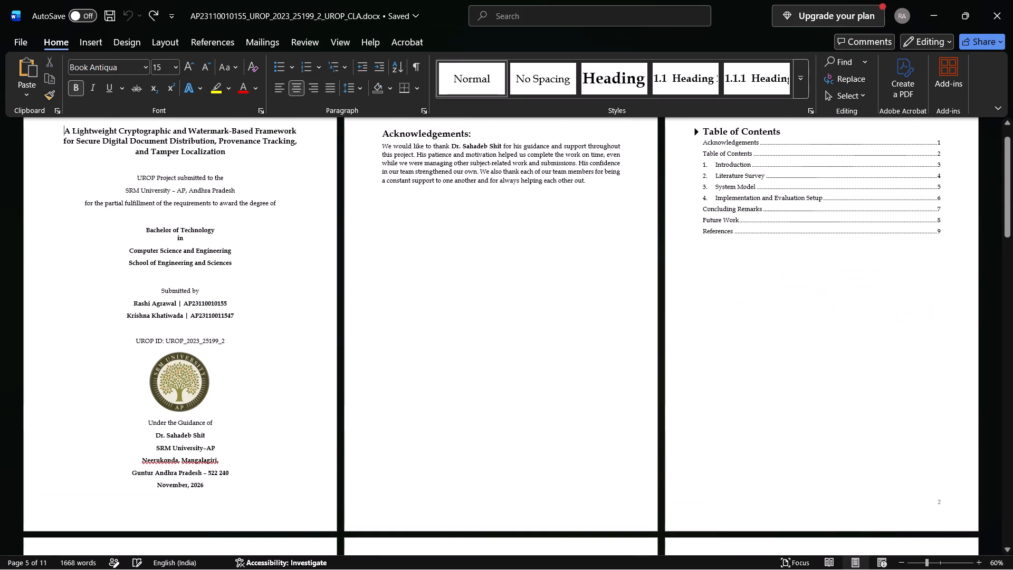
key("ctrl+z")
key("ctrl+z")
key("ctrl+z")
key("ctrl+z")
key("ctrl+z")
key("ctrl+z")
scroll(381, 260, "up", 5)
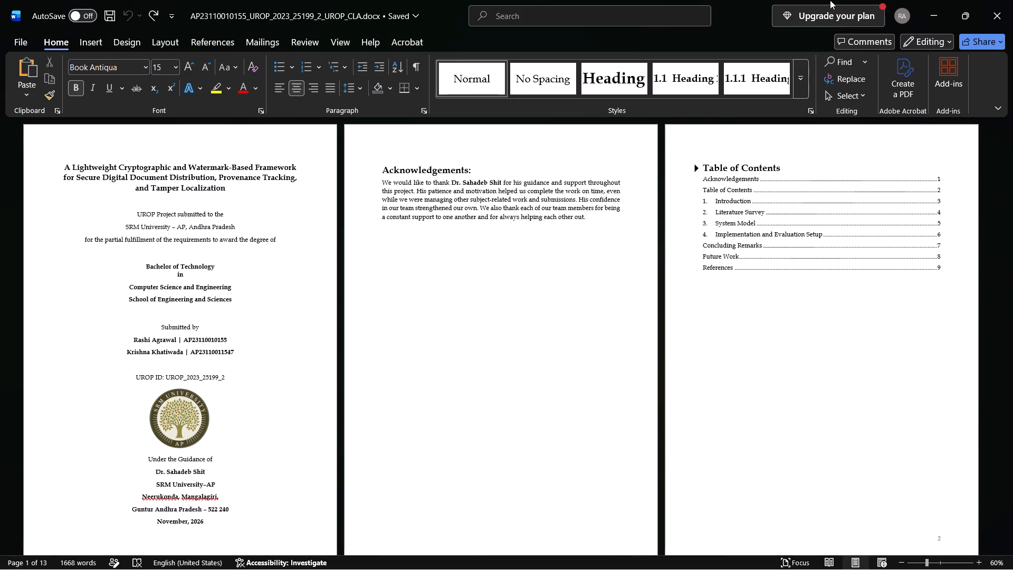
Close the UROP_CLA Word report and the File Explorer window behind it.
left_click(1012, 0)
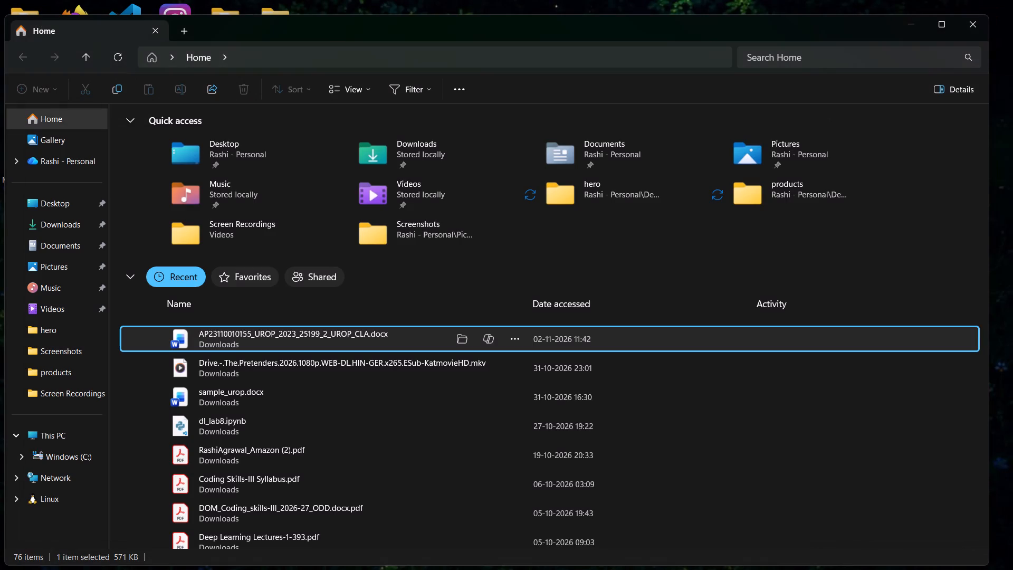
left_click(986, 24)
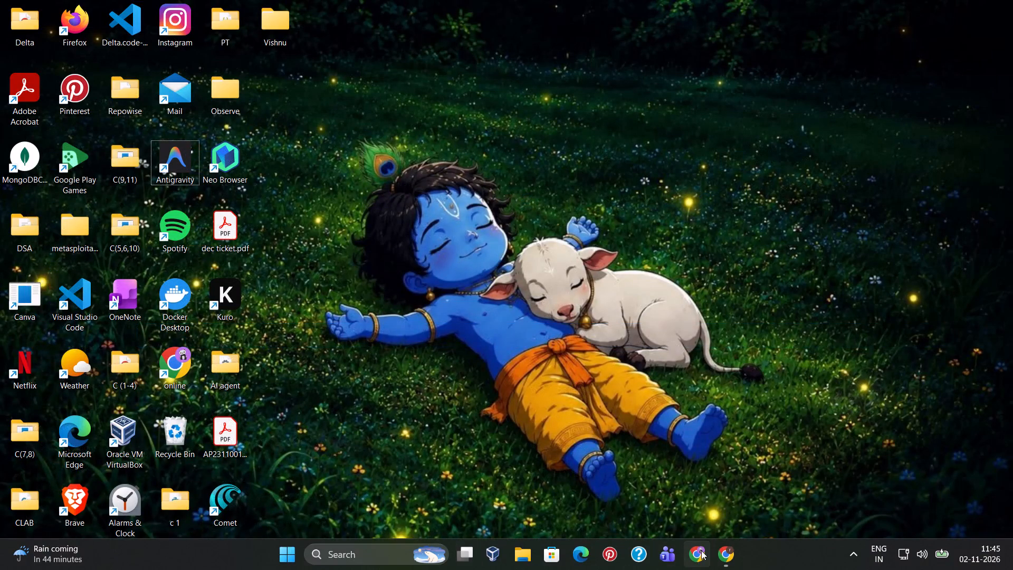
Switch to Google Chrome by opening a new browser window.
left_click(701, 550)
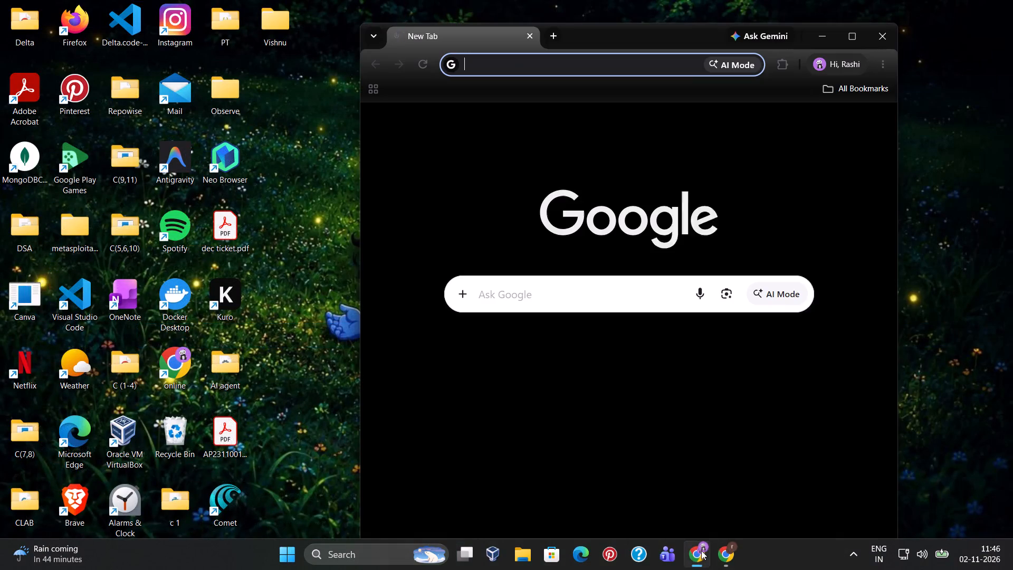
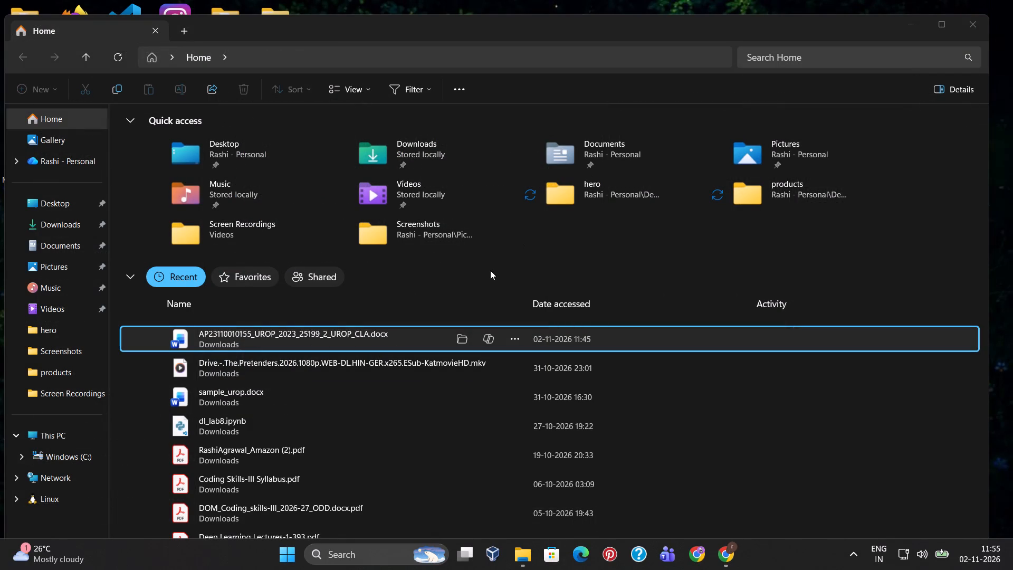
left_click(65, 214)
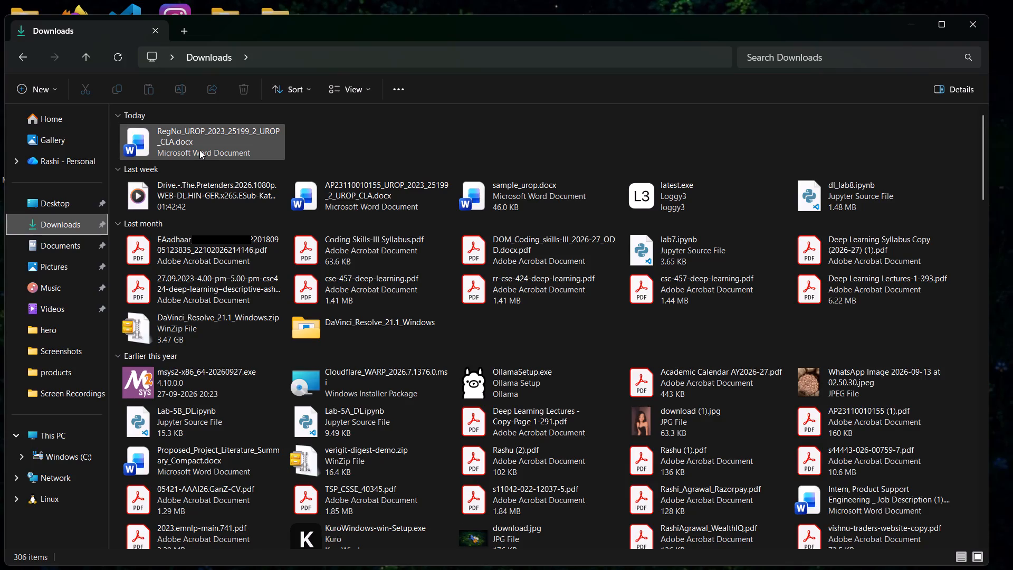
double_click(199, 150)
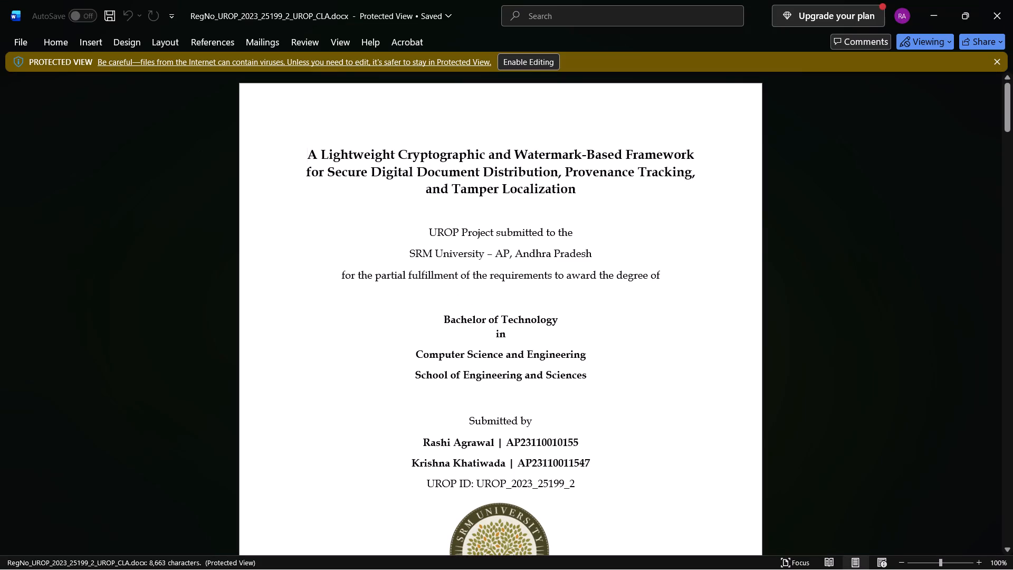
left_click(522, 68)
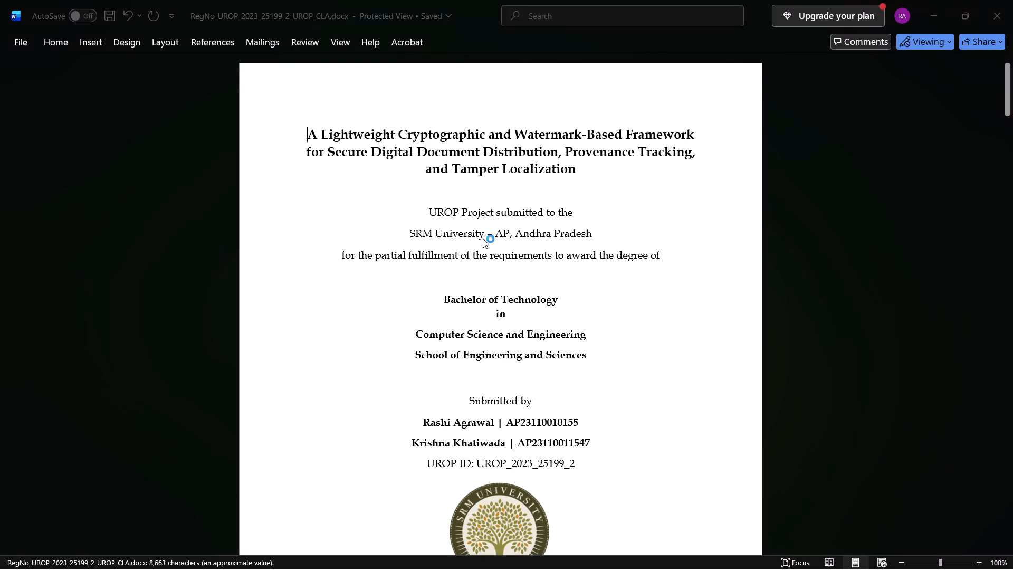
Insert a blank line below the Acknowledgements paragraph, before the Table of Contents.
scroll(483, 239, "down", 2)
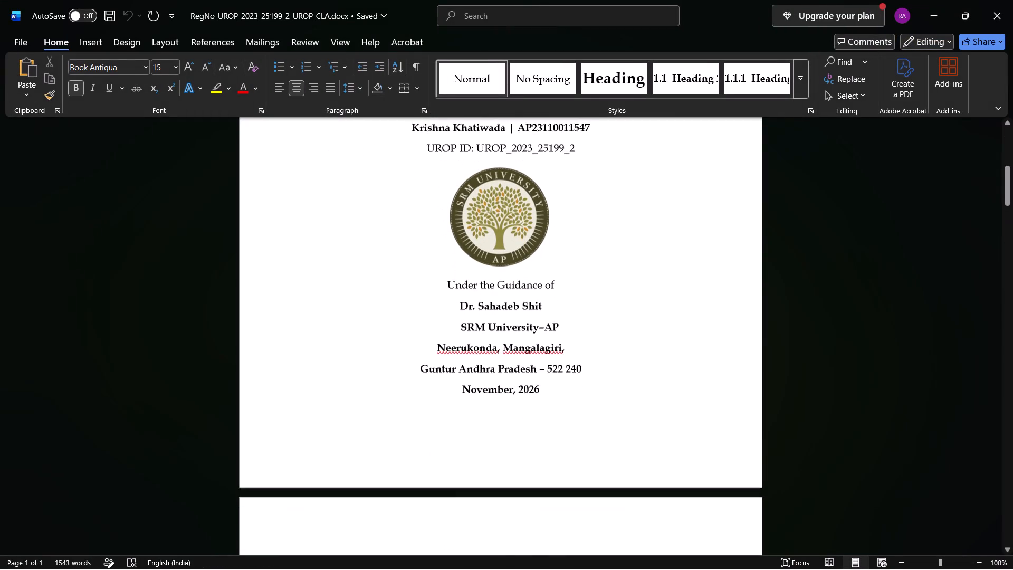
scroll(483, 239, "down", 4)
scroll(483, 239, "up", 1)
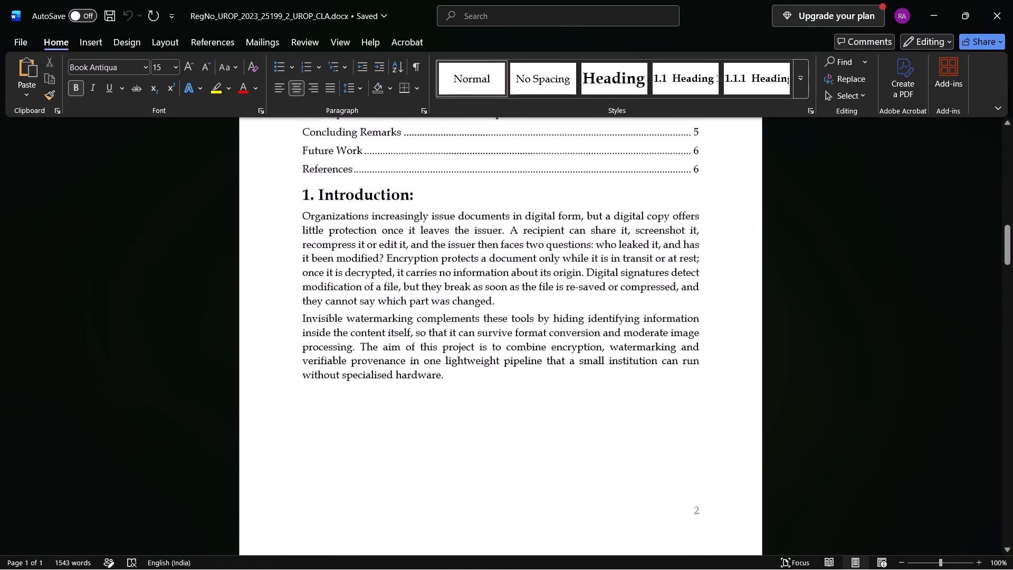
scroll(483, 239, "up", 1)
scroll(483, 239, "down", 1)
scroll(483, 239, "up", 1)
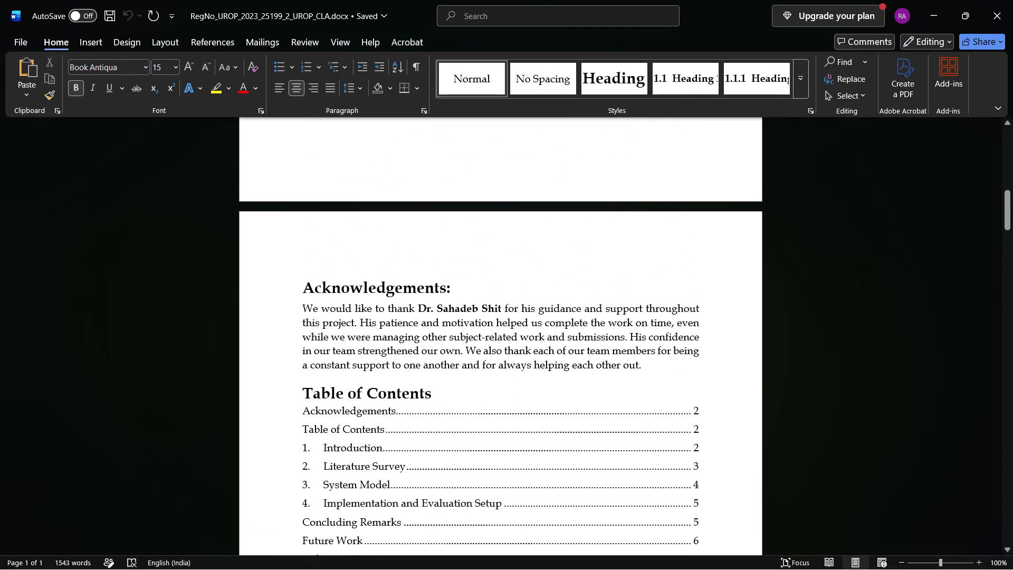
left_click(664, 368)
key("Return")
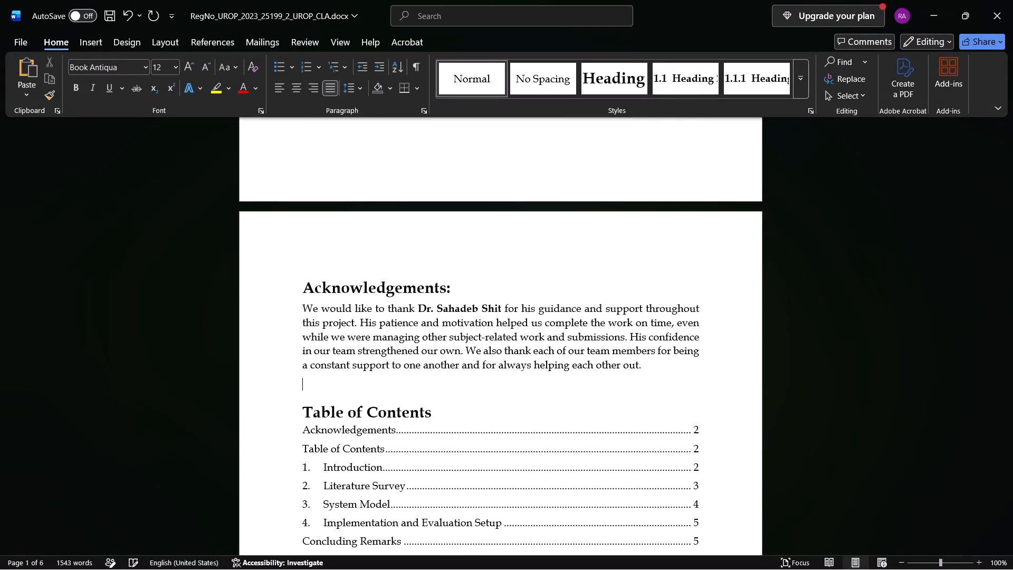
Insert a blank line between the end of the table of contents and the 1. Introduction heading.
scroll(664, 368, "down", 2)
scroll(566, 331, "up", 2)
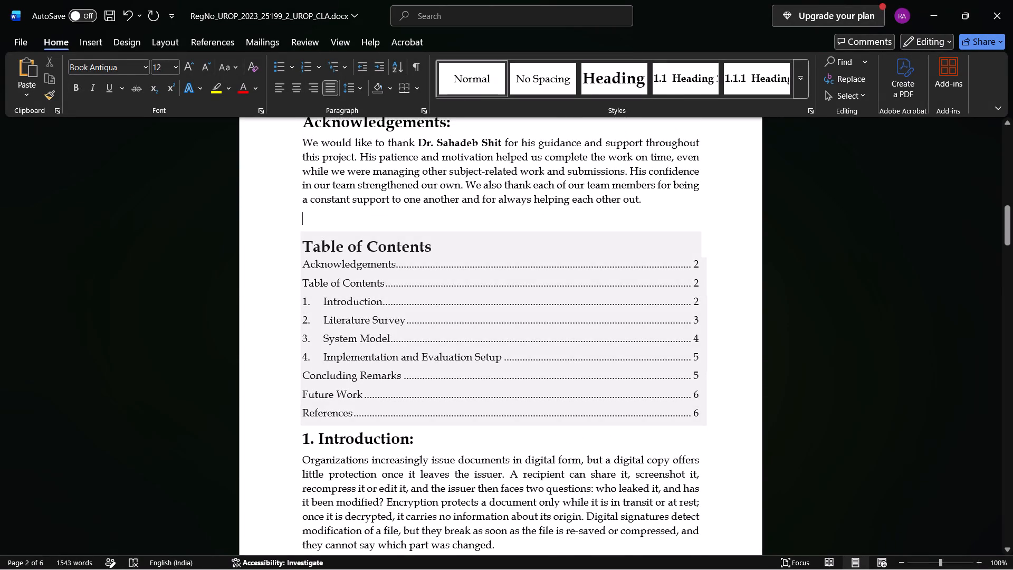
left_click(733, 415)
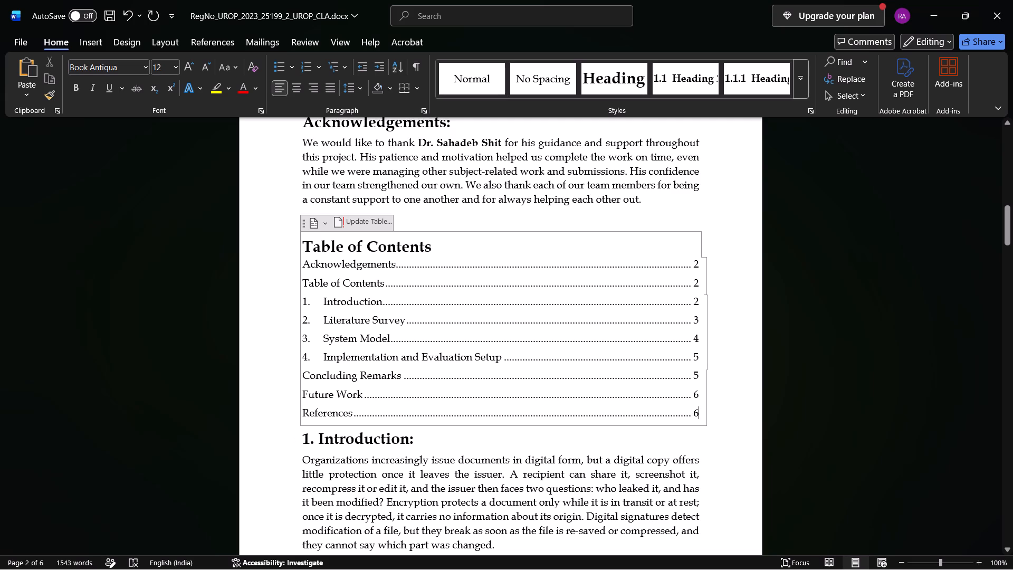
left_click(295, 441)
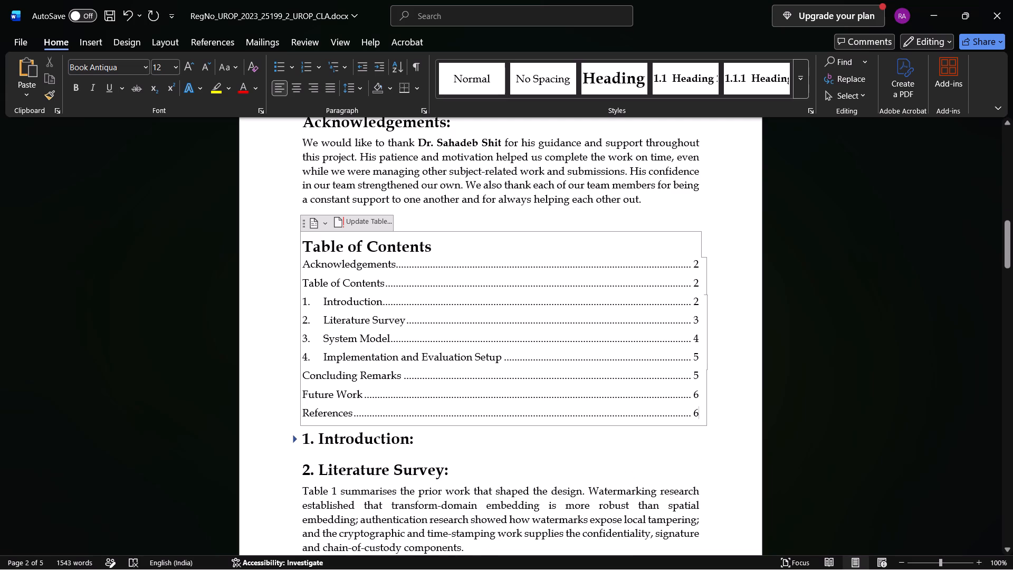
left_click(295, 439)
left_click(420, 440)
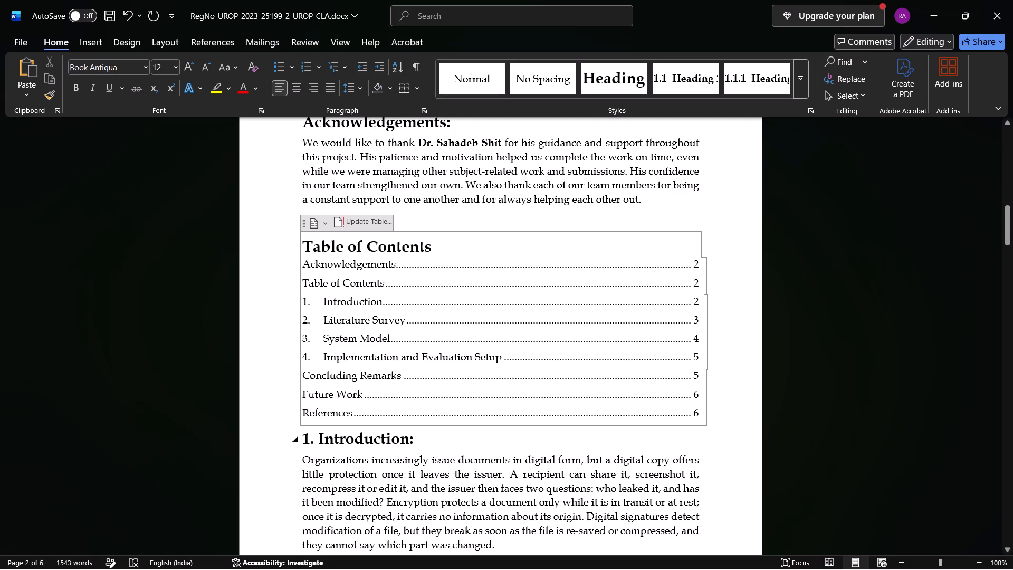
key("Left")
key("Left")
key("Left")
key("Left")
key("Left")
key("Left")
key("Left")
key("Left")
key("Left")
key("Left")
key("Left")
key("Left")
key("Left")
key("Left")
key("Left")
key("Left")
key("Left")
key("Left")
key("Right")
key("Right")
key("Return")
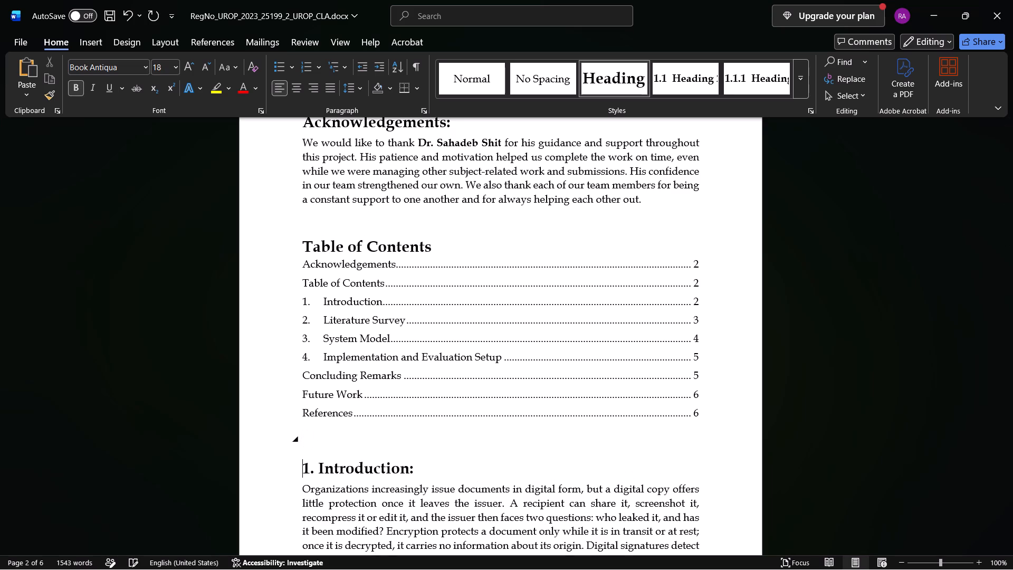
Add a second blank line above the 1. Introduction heading, keeping its section expanded.
left_click(299, 465)
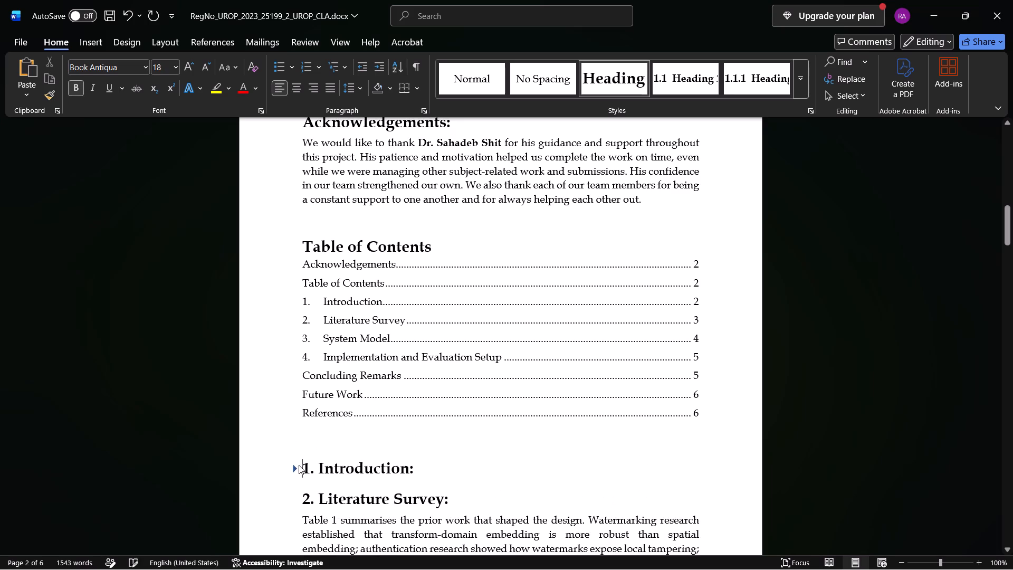
left_click(299, 465)
scroll(299, 465, "up", 1)
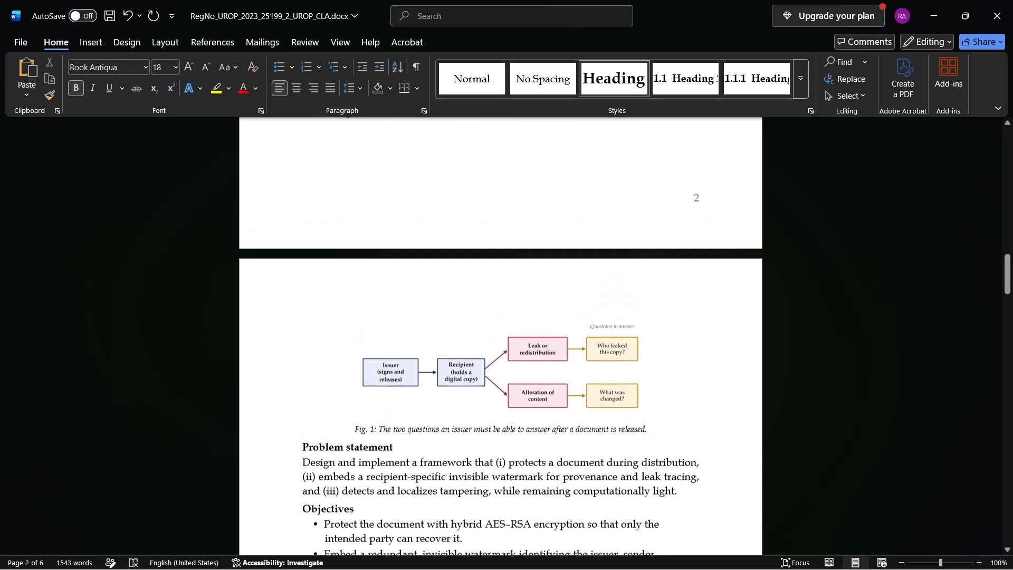
scroll(299, 465, "up", 2)
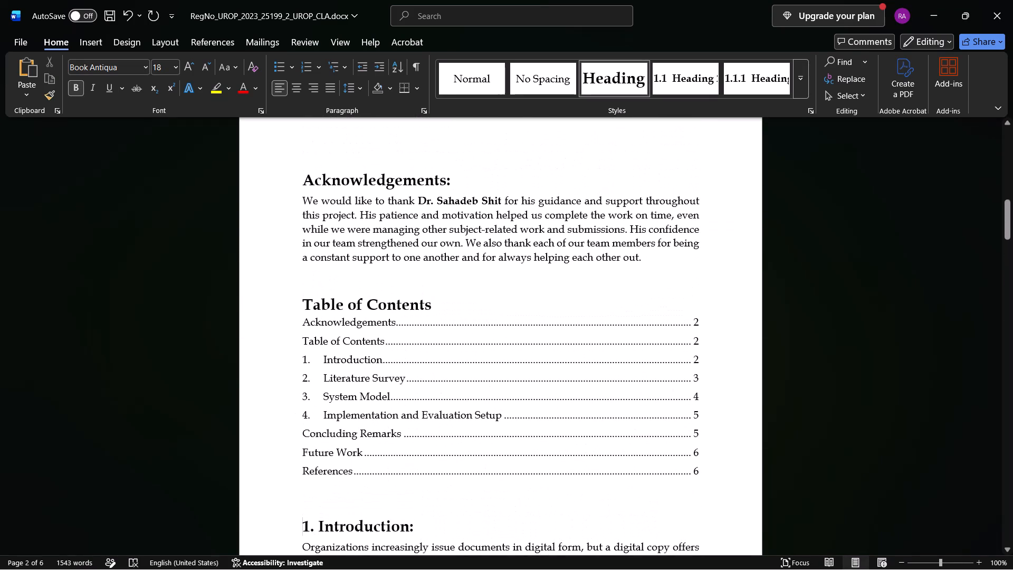
key("Return")
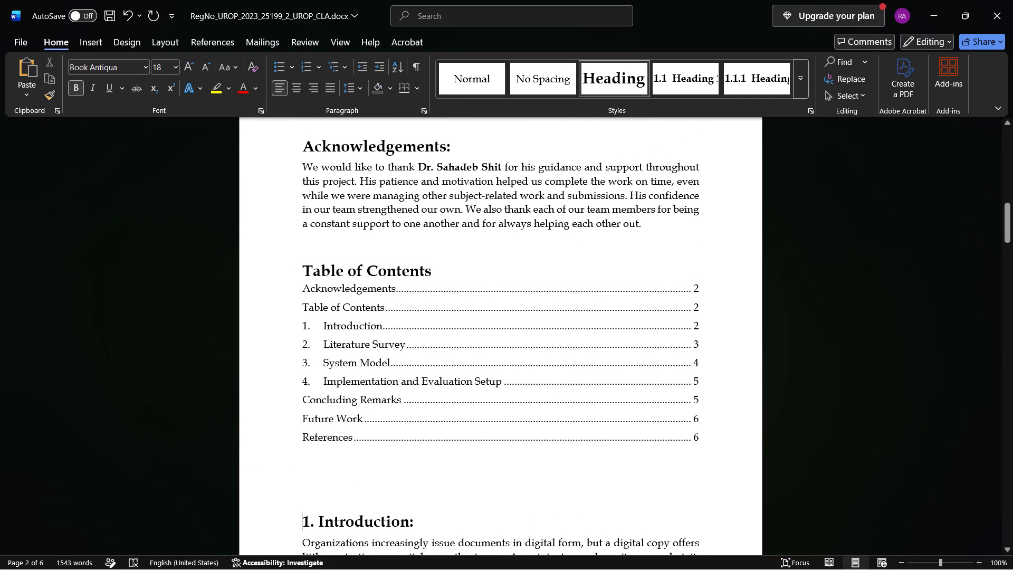
Add another blank line directly after the Acknowledgements paragraph.
left_click(650, 228)
key("Return")
Examine the rest of the report, from the Introduction to the References, for heading spacing, page breaks, tables and figure placement.
scroll(650, 228, "down", 2)
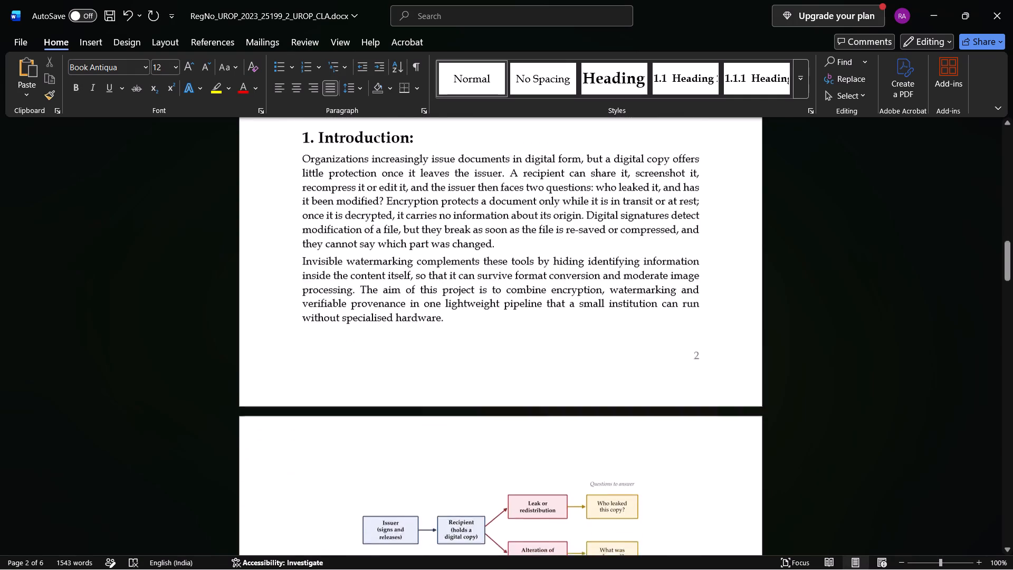
scroll(650, 228, "down", 3)
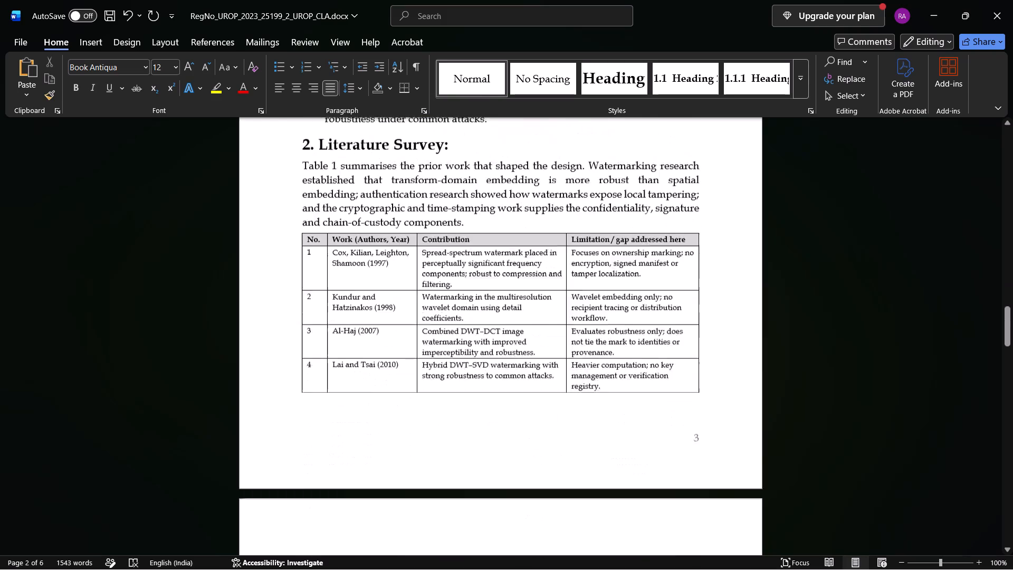
scroll(650, 228, "down", 3)
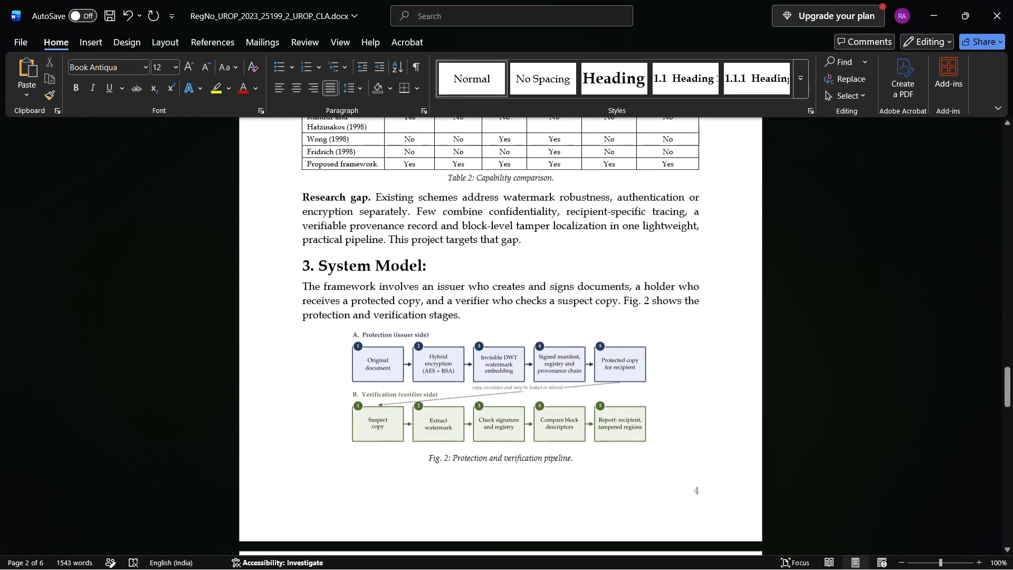
scroll(650, 228, "down", 6)
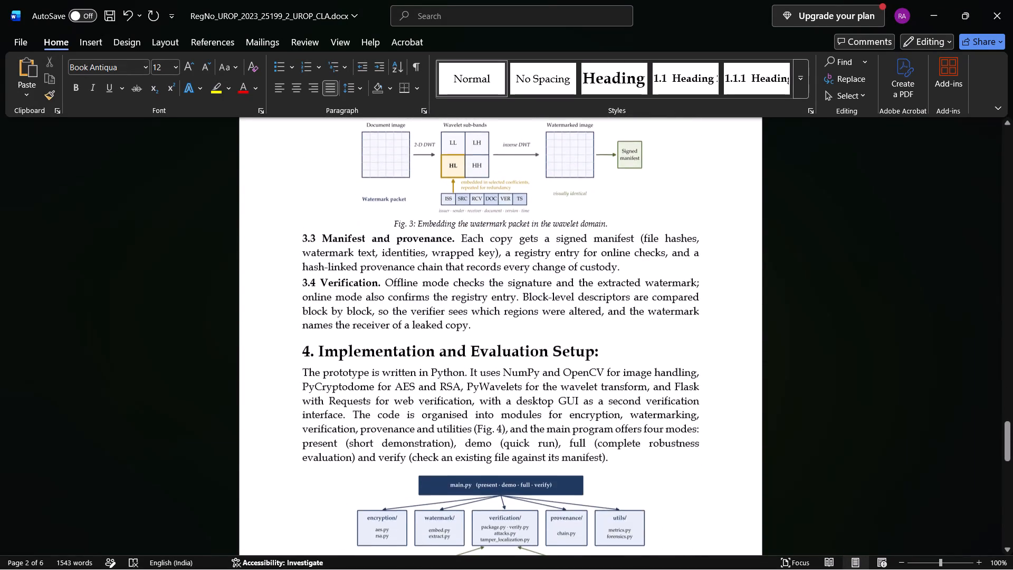
scroll(650, 228, "down", 5)
scroll(650, 228, "up", 1)
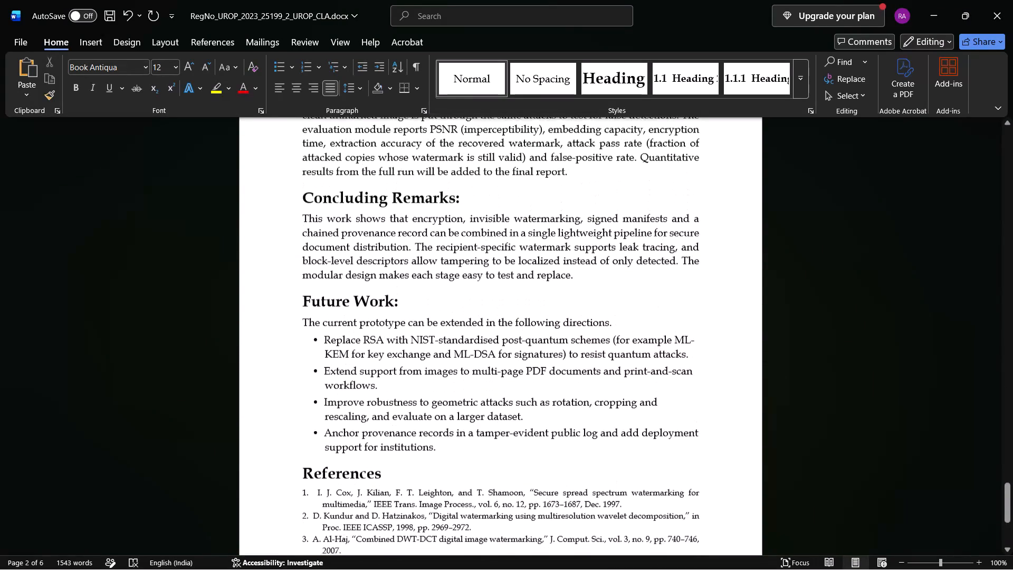
scroll(650, 228, "up", 2)
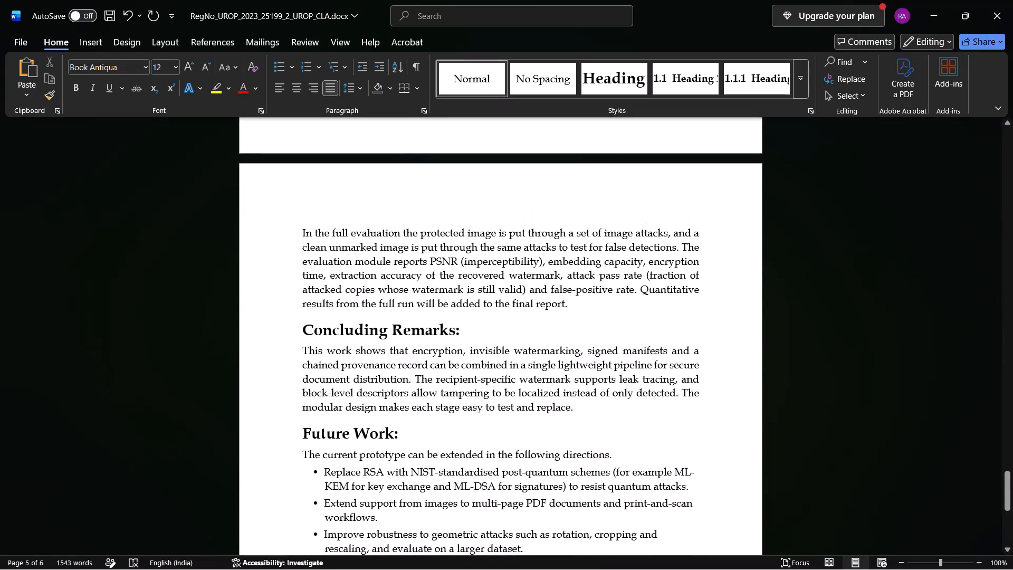
left_click(384, 330)
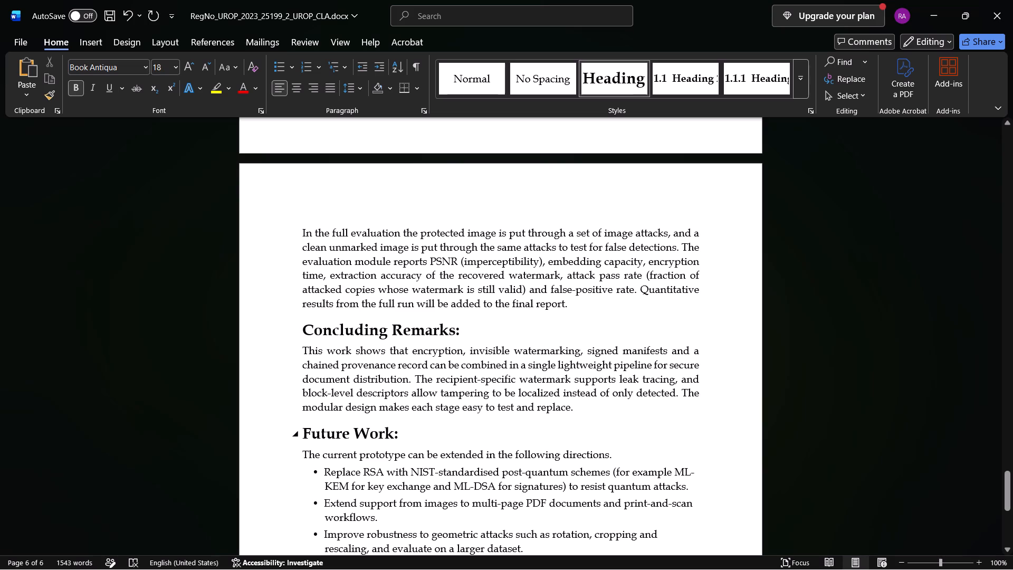
left_click(366, 432)
scroll(407, 356, "down", 1)
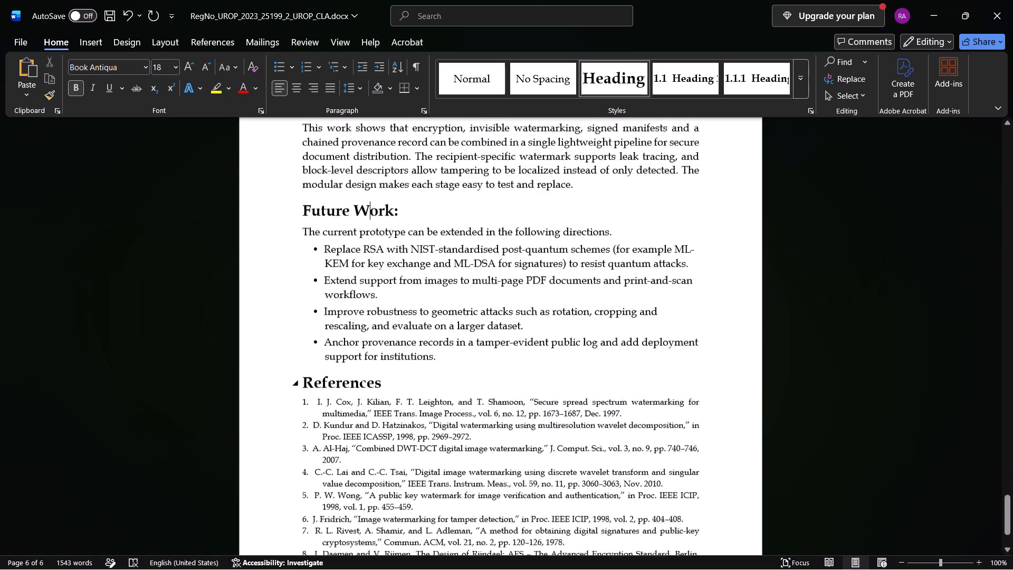
scroll(407, 356, "down", 3)
scroll(407, 356, "up", 5)
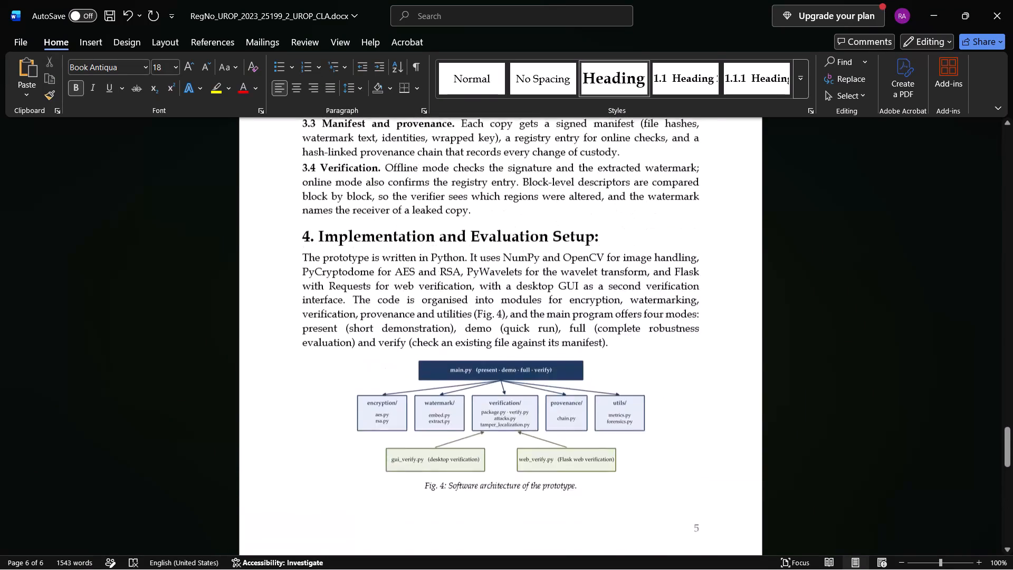
scroll(407, 356, "up", 6)
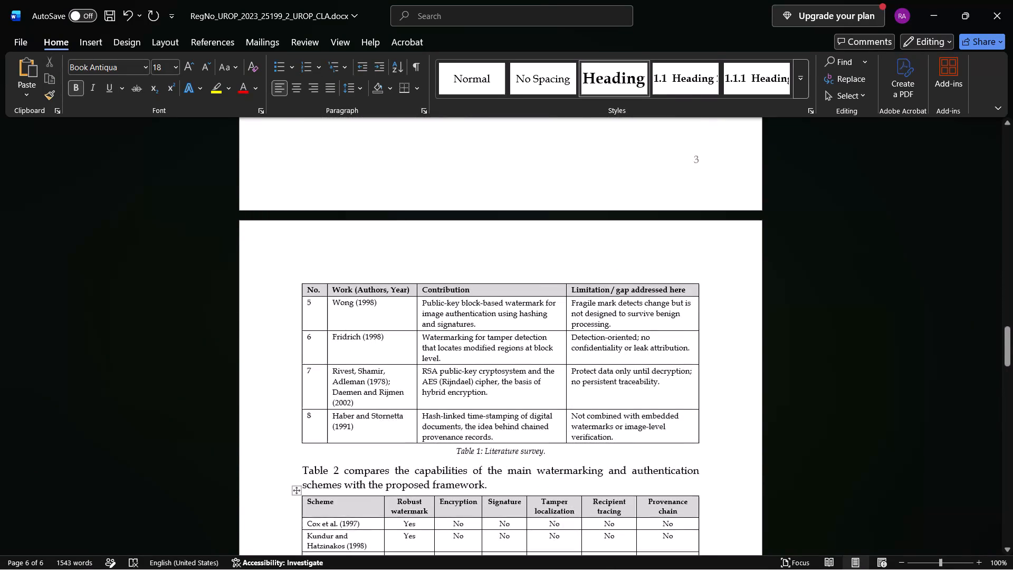
scroll(407, 356, "up", 3)
scroll(407, 356, "down", 1)
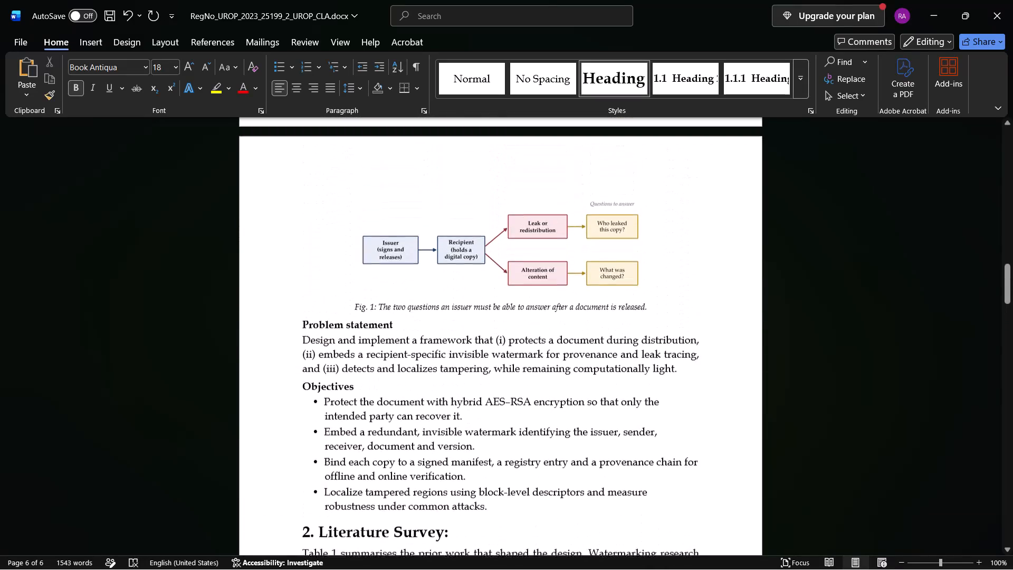
scroll(407, 356, "down", 3)
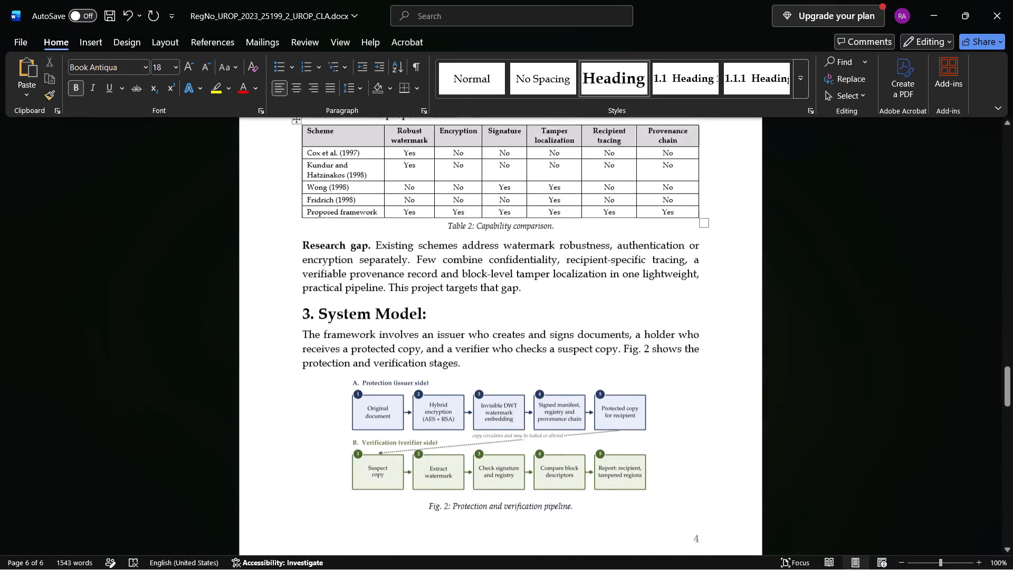
scroll(407, 356, "down", 1)
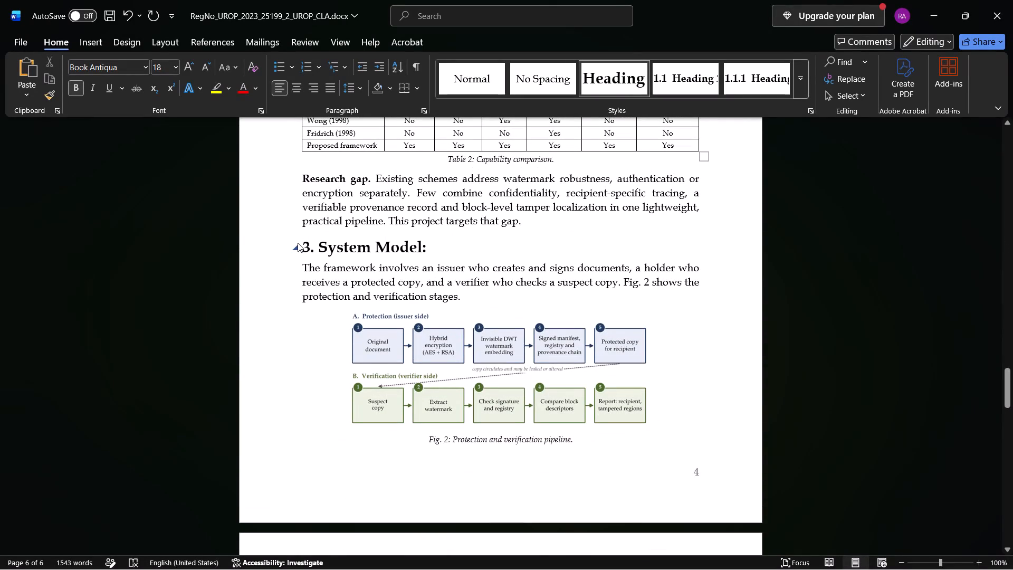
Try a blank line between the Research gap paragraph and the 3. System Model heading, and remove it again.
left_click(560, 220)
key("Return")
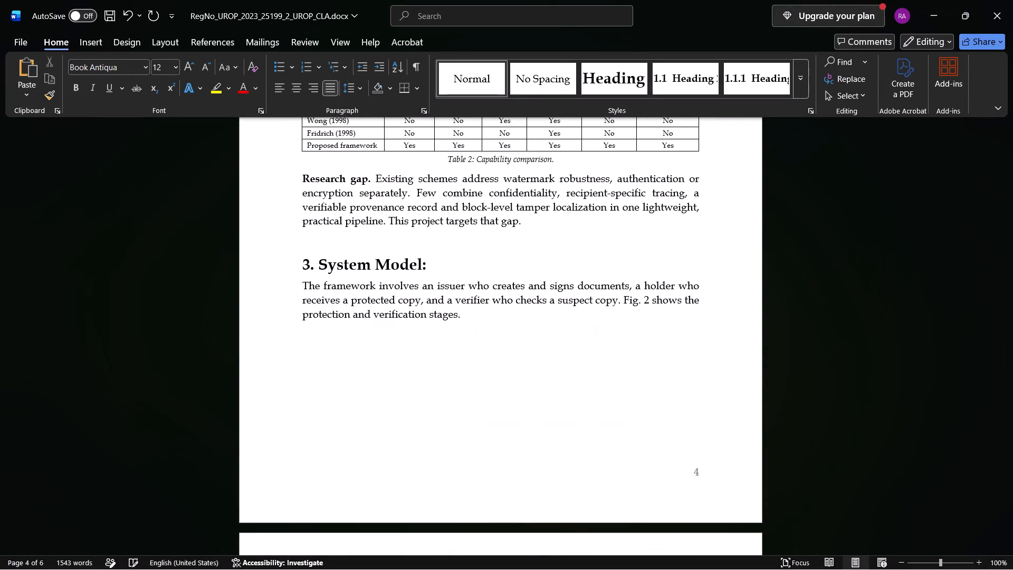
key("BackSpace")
Insert a blank line between the 3.4 Verification paragraph and the 4. Implementation and Evaluation Setup heading.
scroll(560, 220, "down", 2)
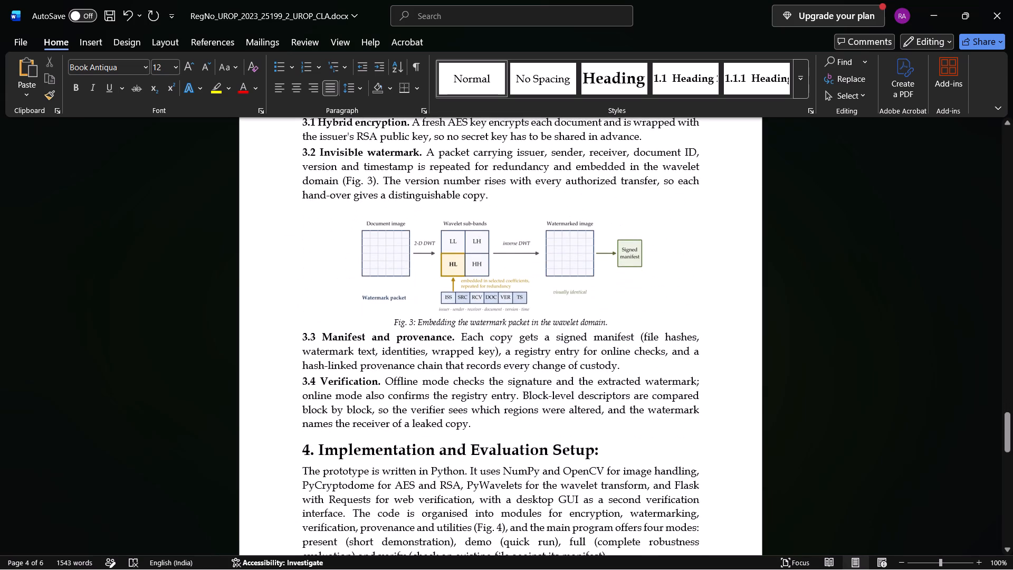
scroll(500, 394, "down", 1)
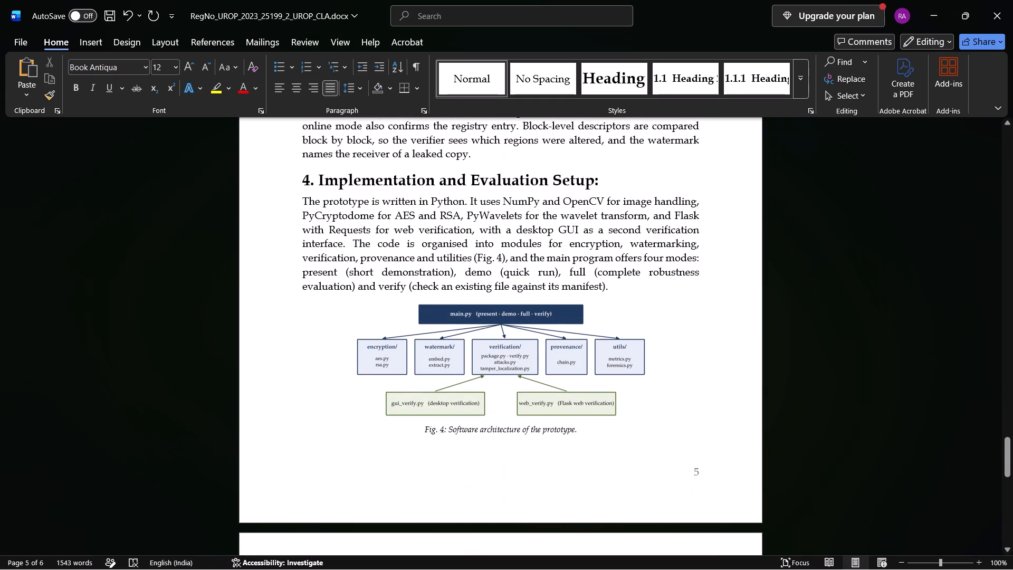
left_click(475, 161)
key("Return")
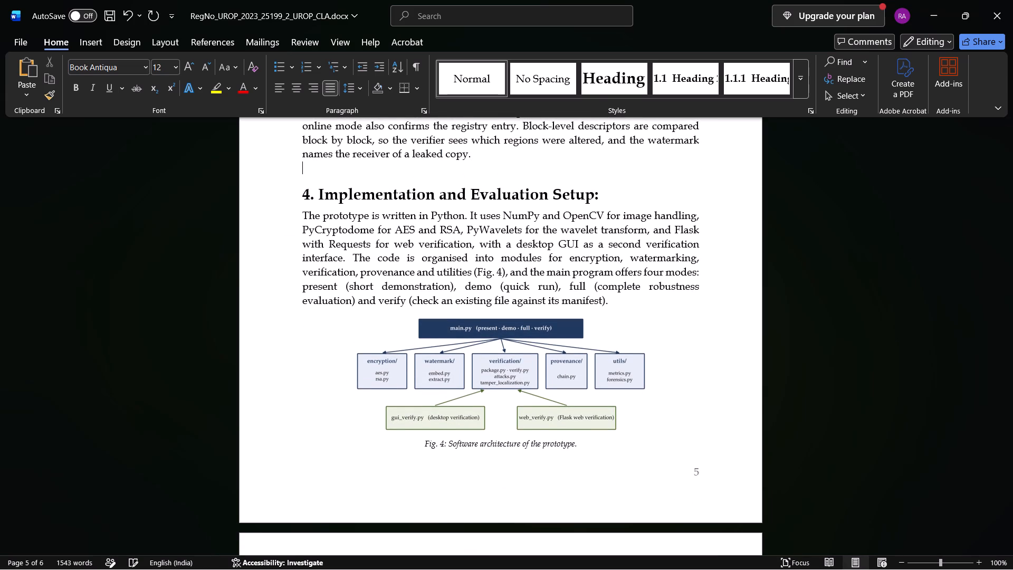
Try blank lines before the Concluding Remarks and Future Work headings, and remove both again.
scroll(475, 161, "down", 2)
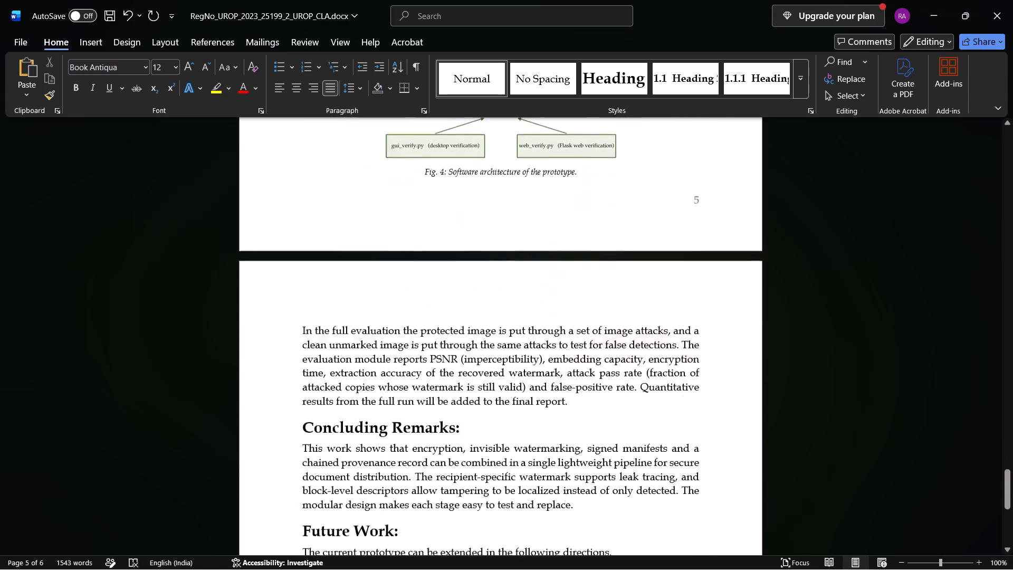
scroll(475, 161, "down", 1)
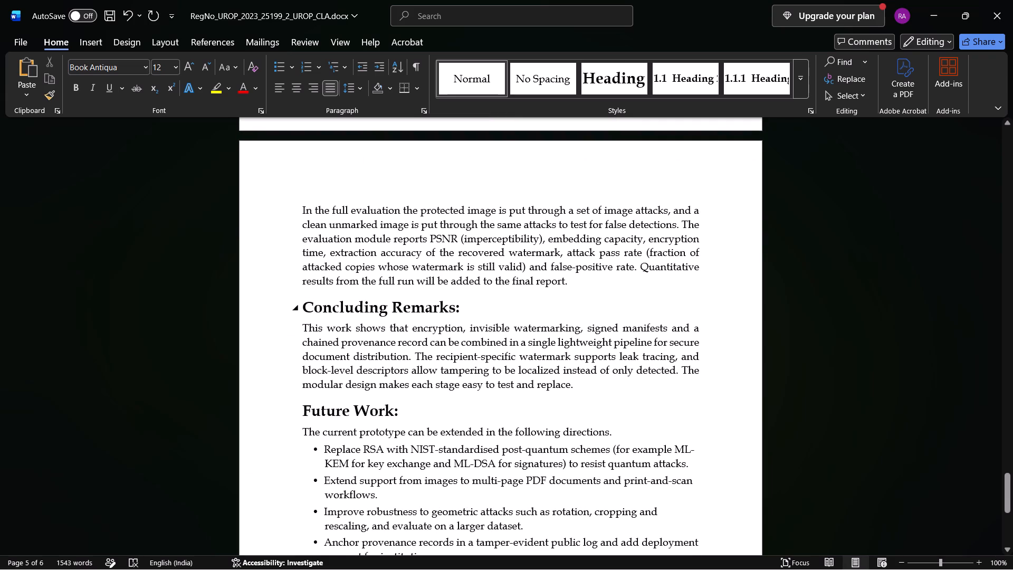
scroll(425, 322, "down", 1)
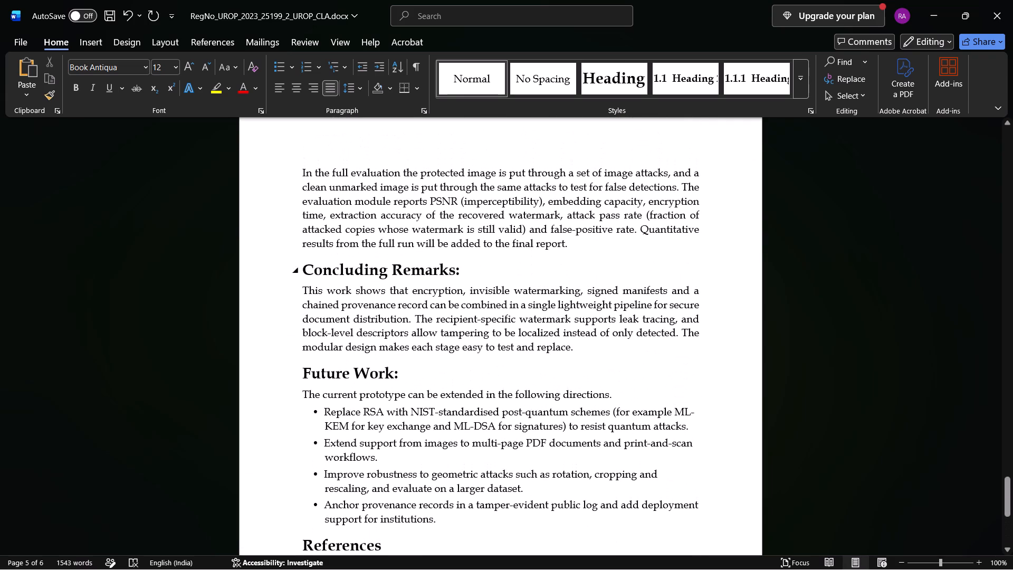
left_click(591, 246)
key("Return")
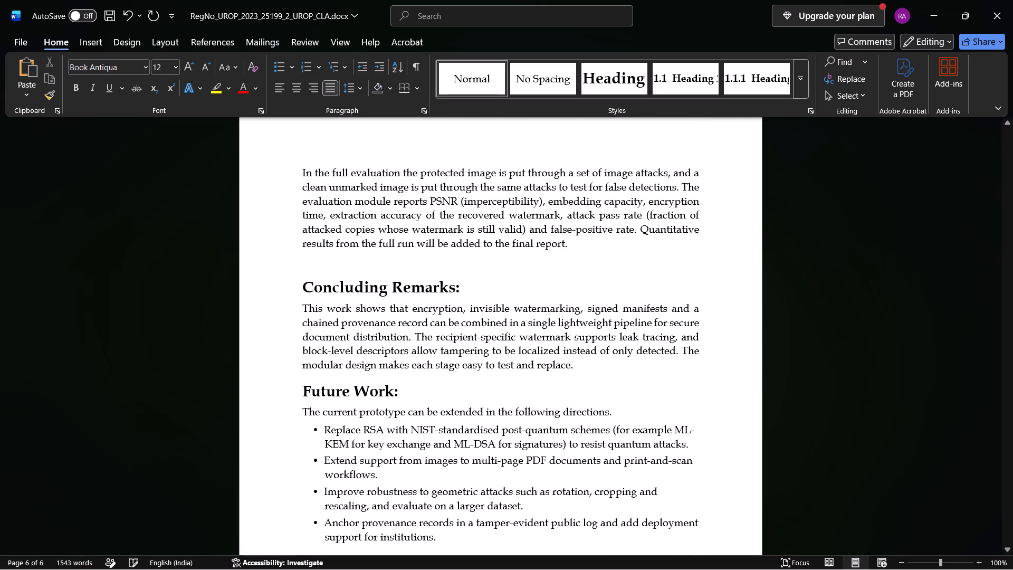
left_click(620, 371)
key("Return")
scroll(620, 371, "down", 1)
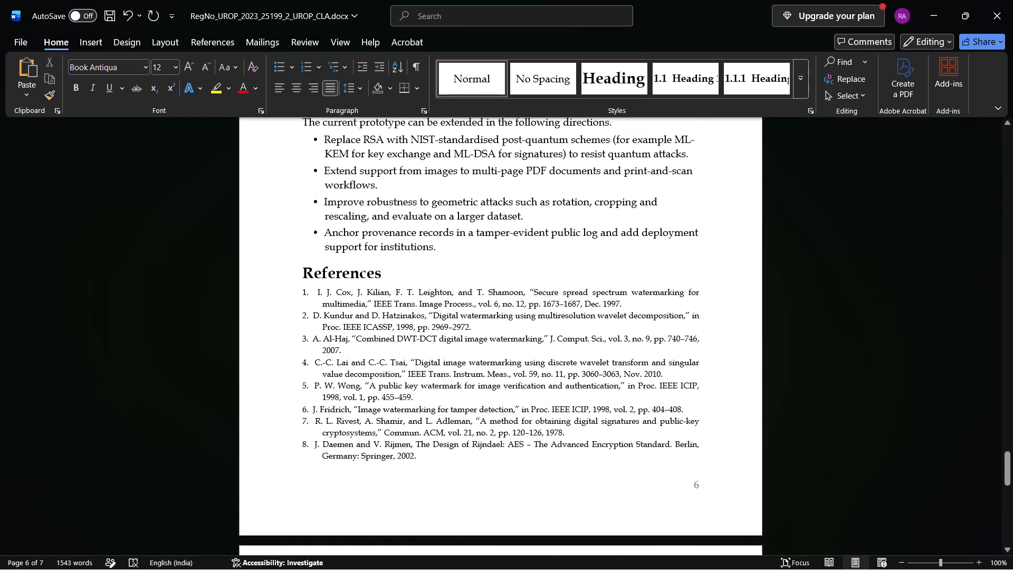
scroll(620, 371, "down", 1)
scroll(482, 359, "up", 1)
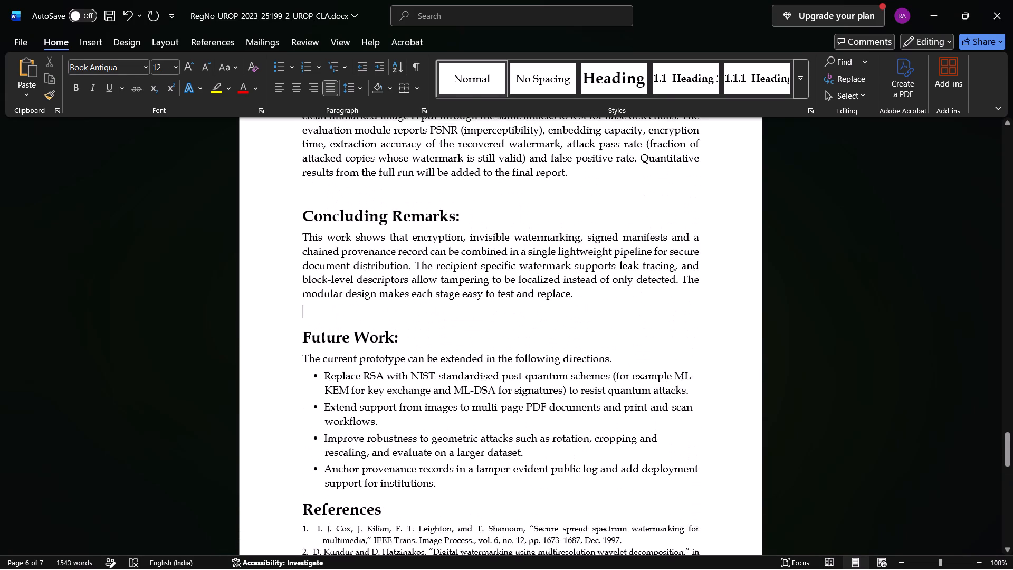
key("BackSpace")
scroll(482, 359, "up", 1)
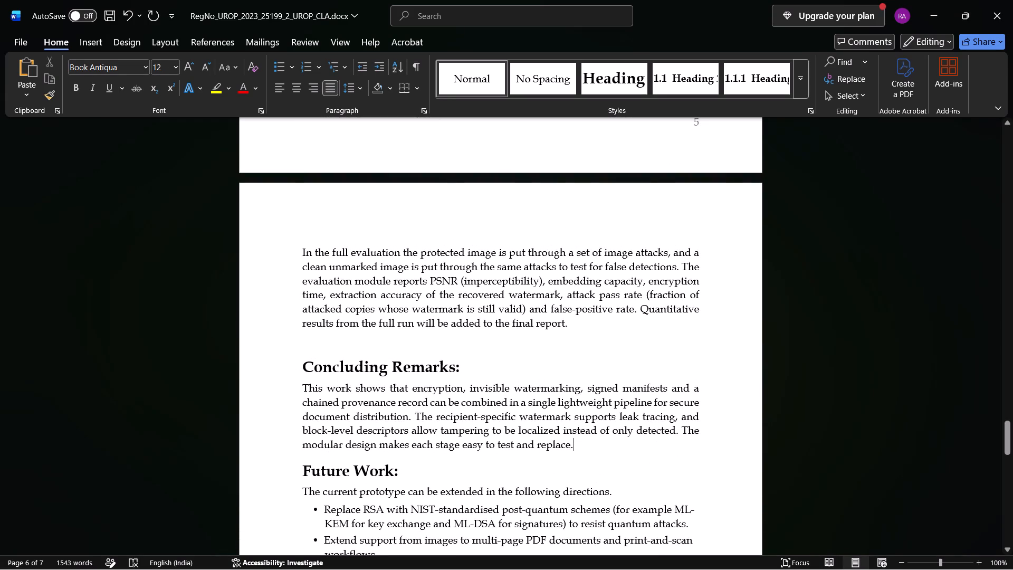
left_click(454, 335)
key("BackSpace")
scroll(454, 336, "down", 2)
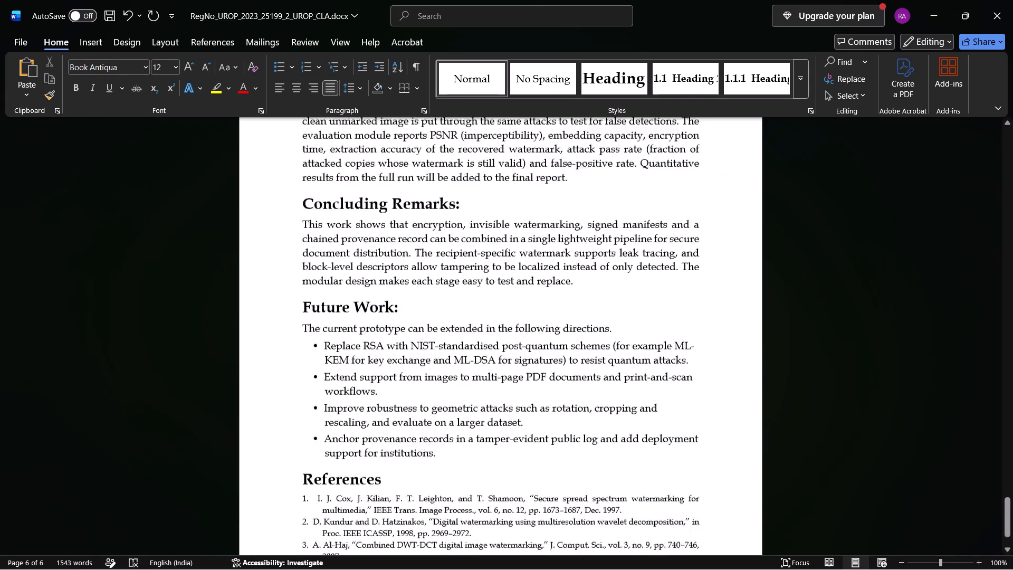
scroll(454, 336, "down", 3)
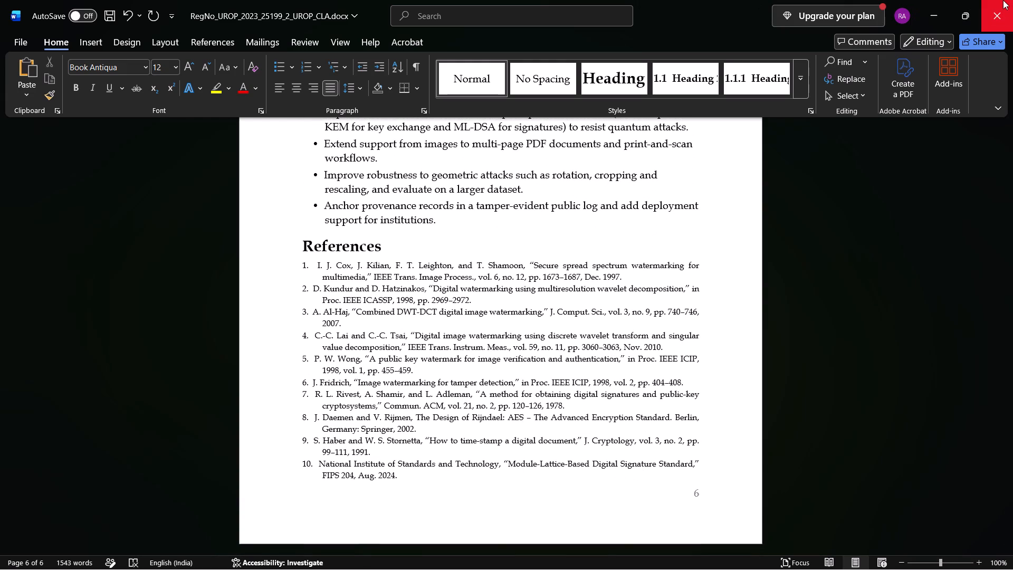
left_click(1003, 0)
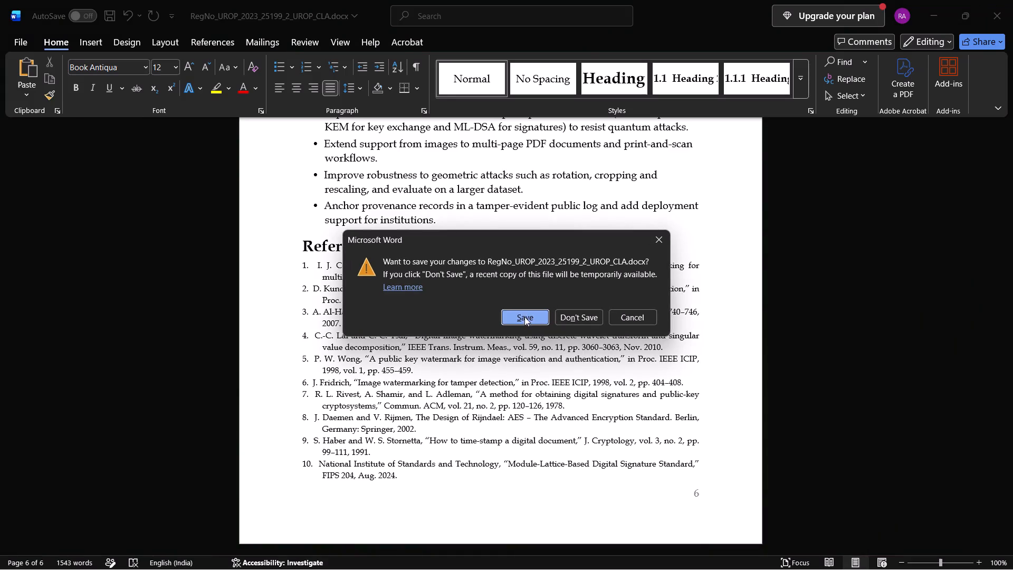
left_click(526, 315)
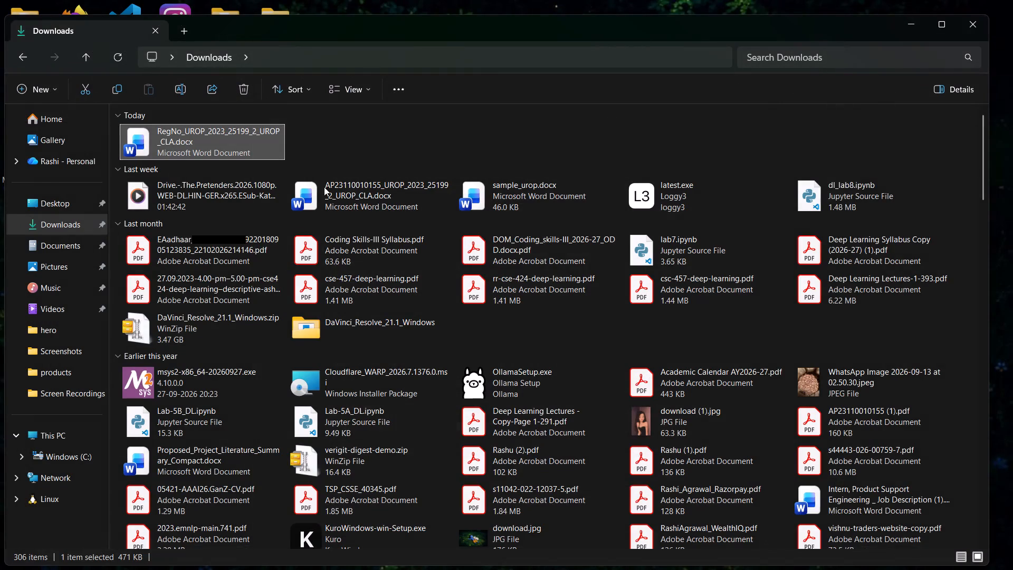
Copy the file name of last week's UROP CLA document, which starts with the registration number, in Downloads.
left_click(330, 195)
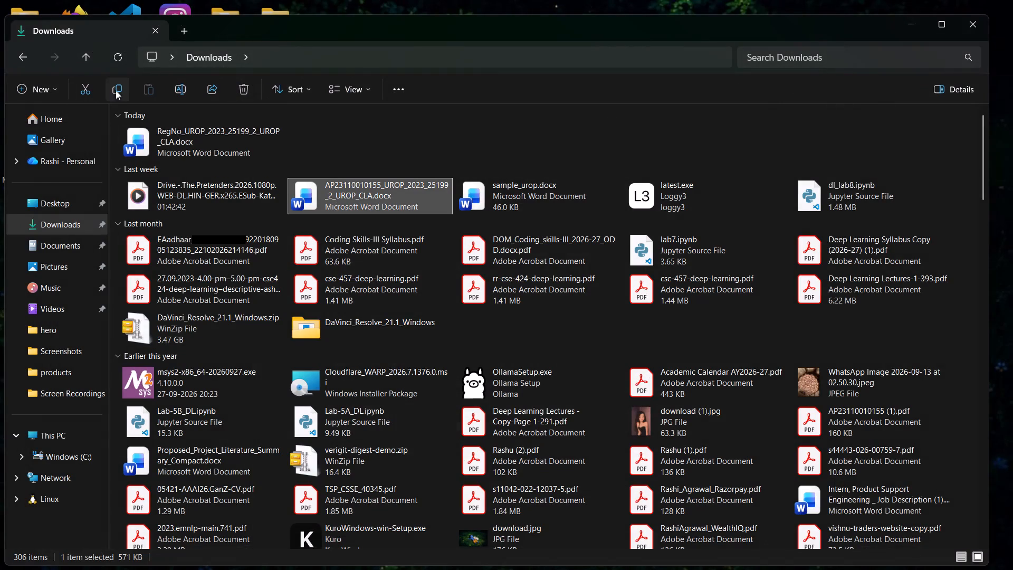
left_click(186, 86)
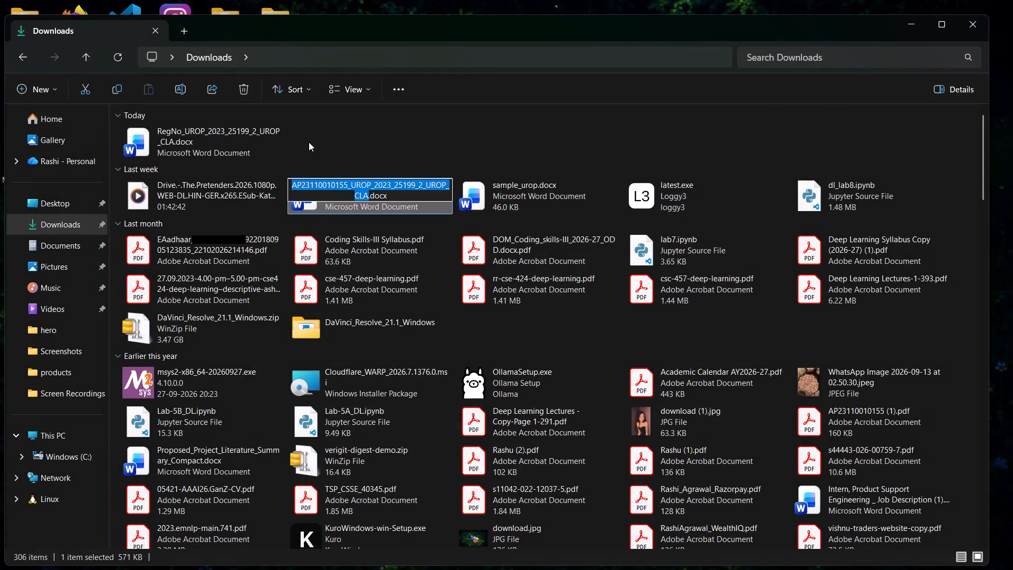
key("ctrl+c")
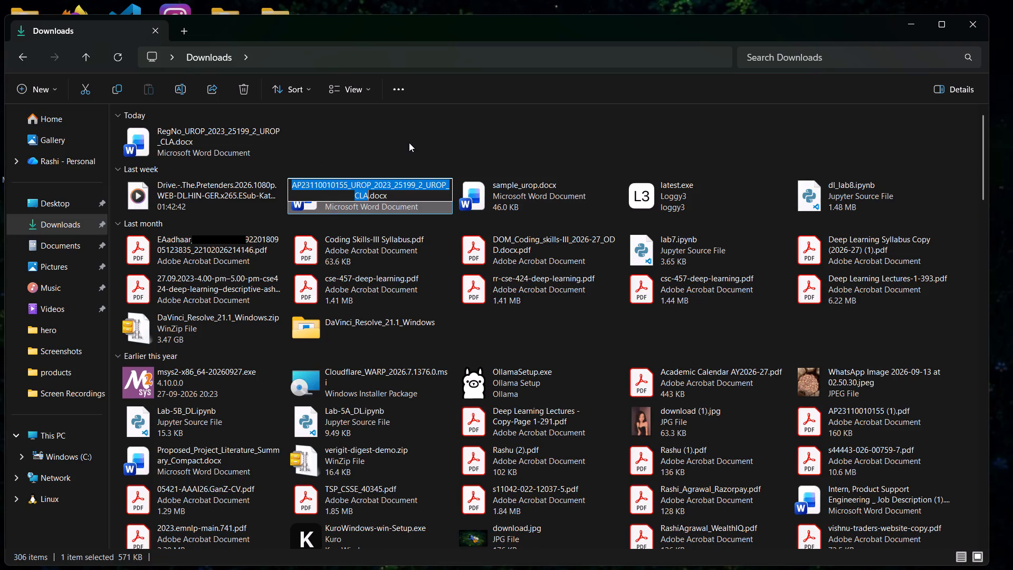
Permanently delete last week's UROP CLA document from Downloads.
left_click(409, 142)
left_click(403, 188)
key("shift+Delete")
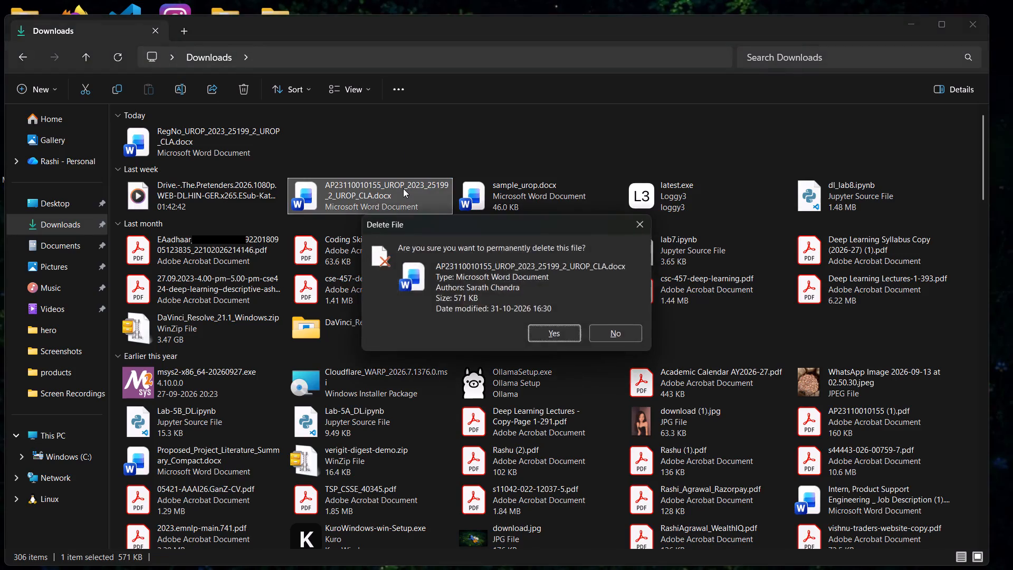
key("Return")
Rename today's RegNo_UROP_2023_25199_2_UROP_CLA.docx with the copied file name, which has the registration number in place of RegNo.
left_click(181, 130)
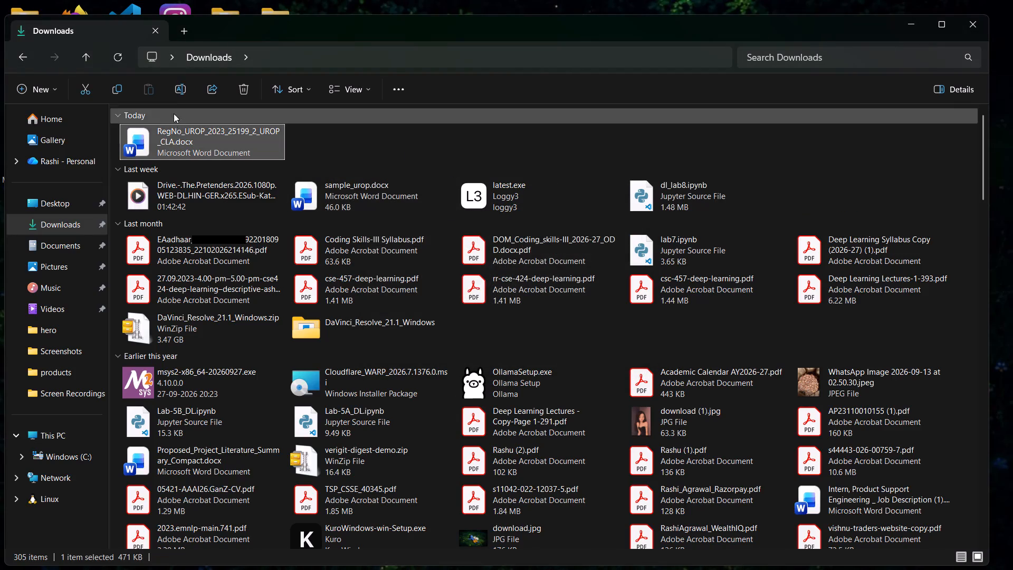
left_click(178, 86)
key("ctrl+v")
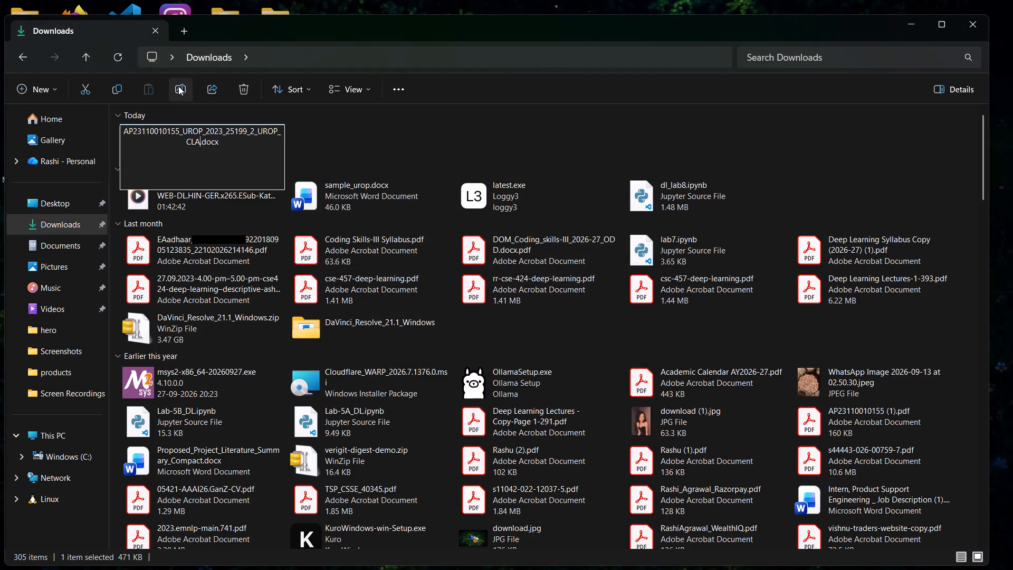
key("Return")
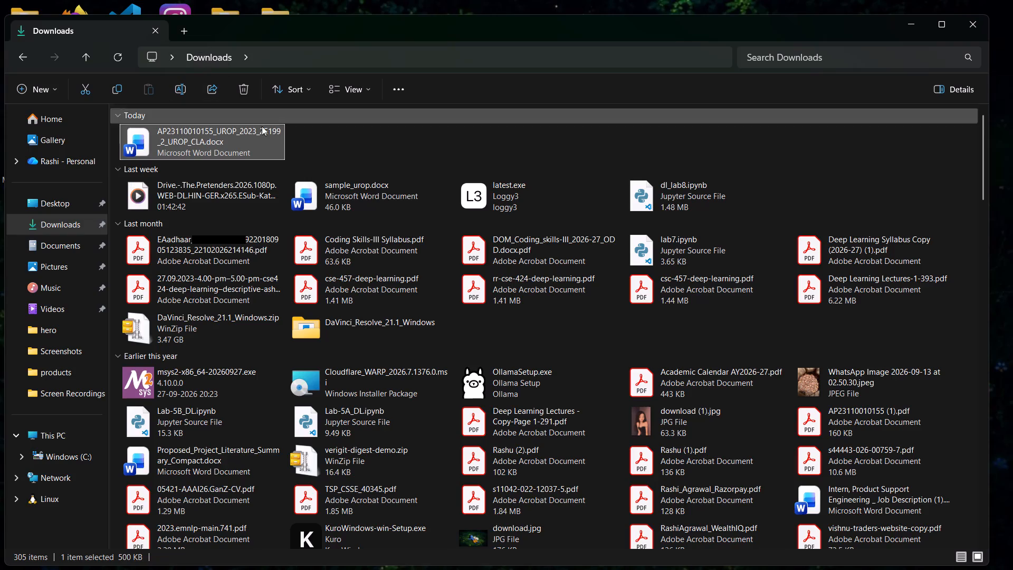
Open the renamed UROP CLA report in Word.
double_click(208, 140)
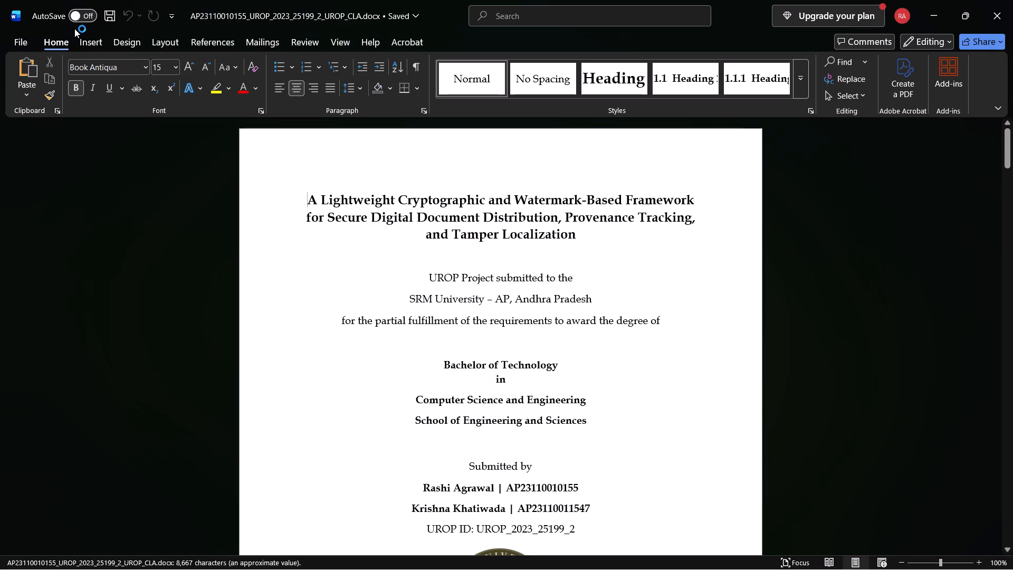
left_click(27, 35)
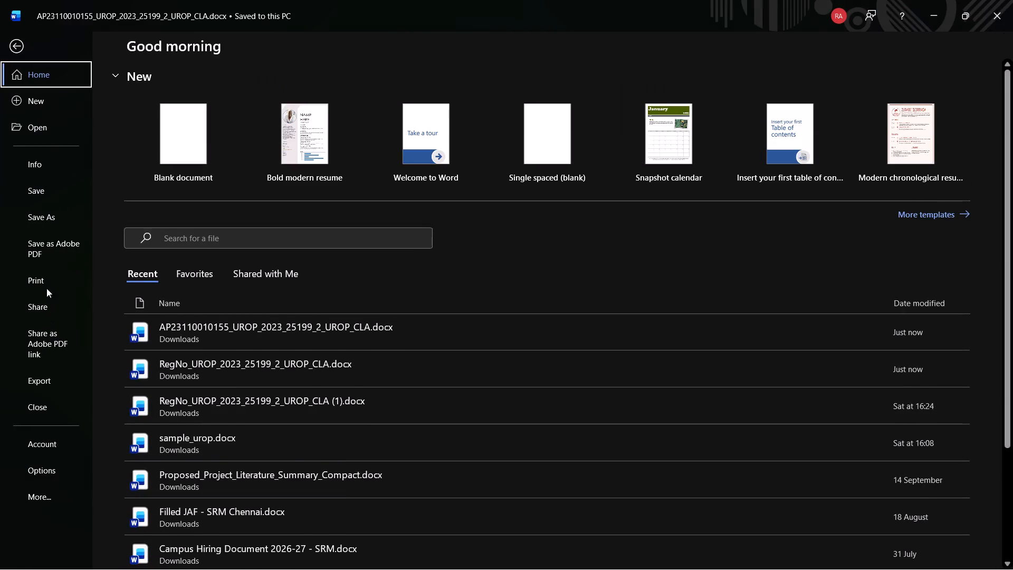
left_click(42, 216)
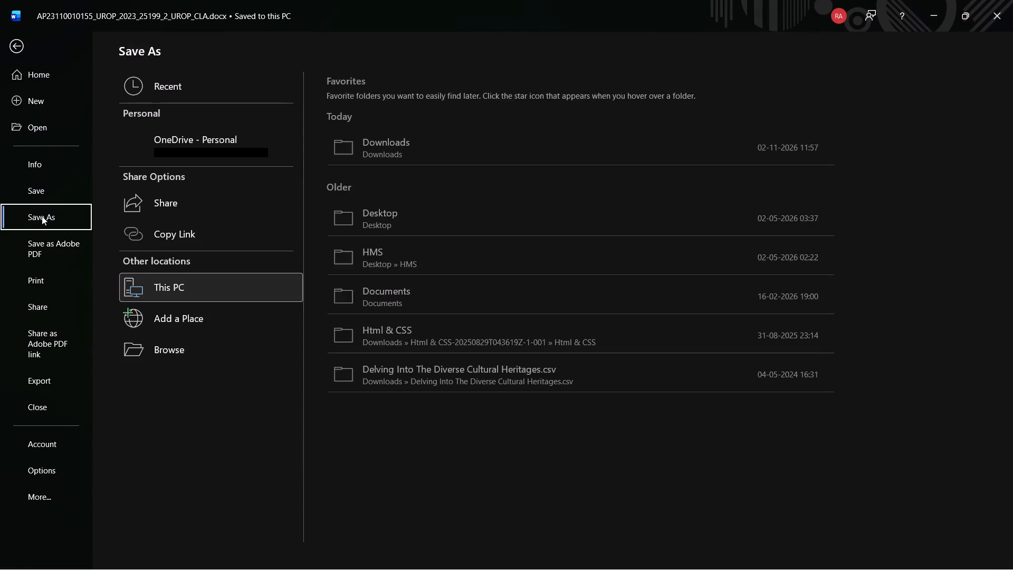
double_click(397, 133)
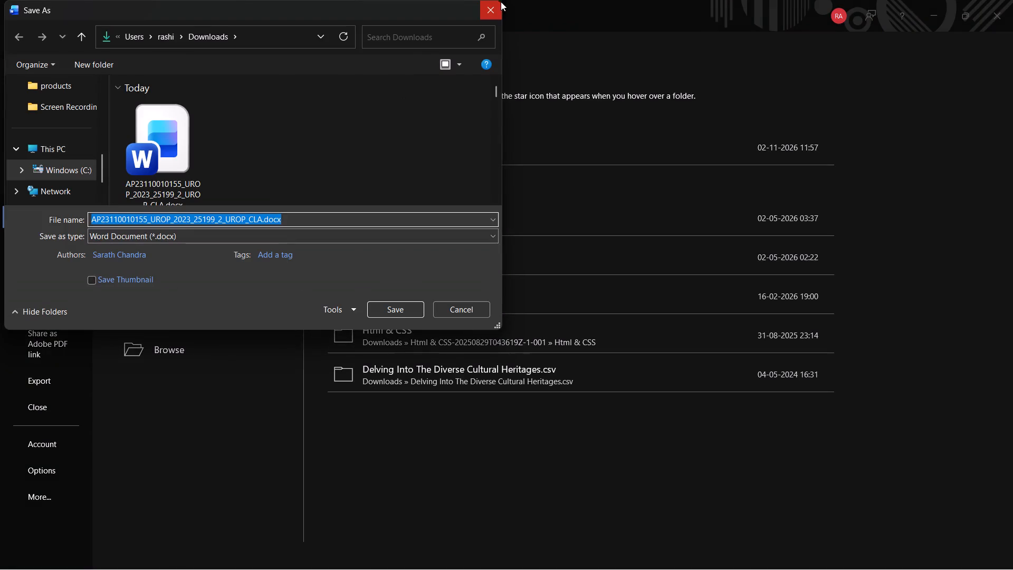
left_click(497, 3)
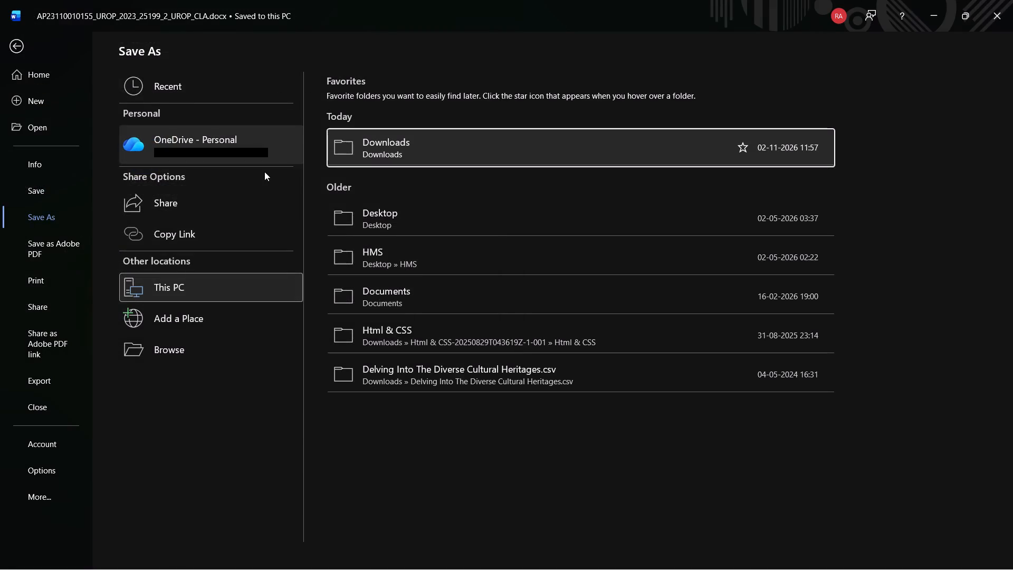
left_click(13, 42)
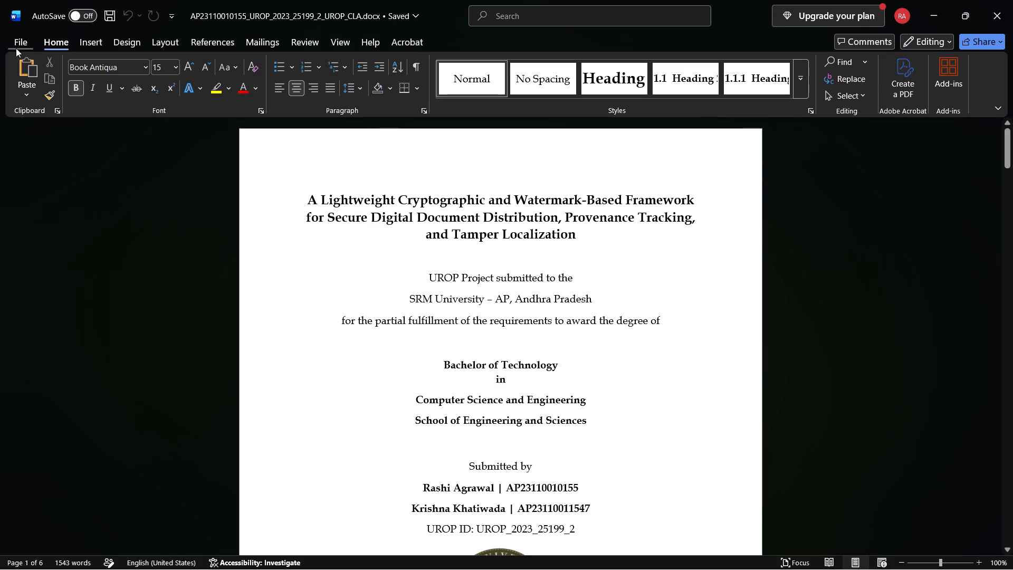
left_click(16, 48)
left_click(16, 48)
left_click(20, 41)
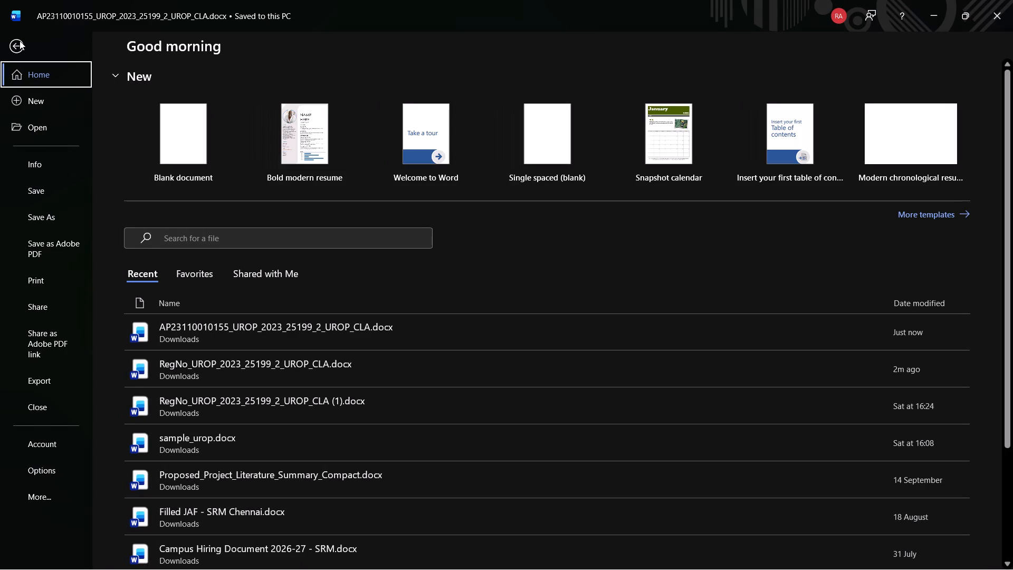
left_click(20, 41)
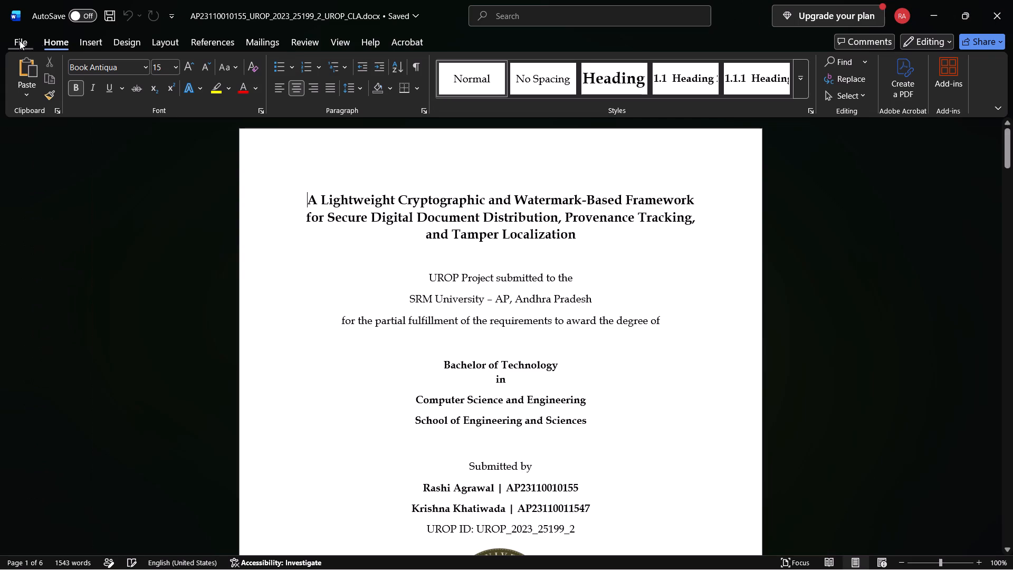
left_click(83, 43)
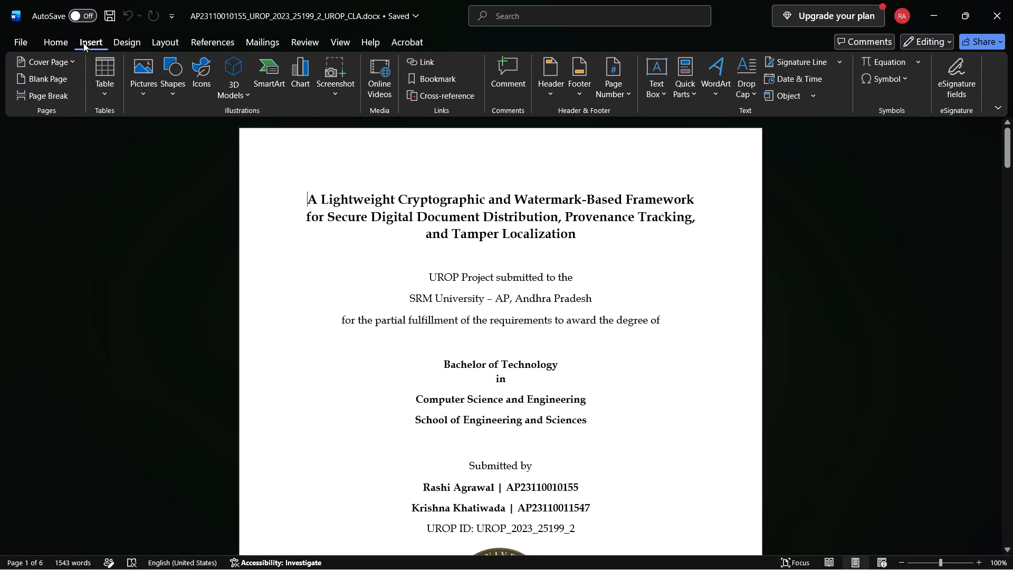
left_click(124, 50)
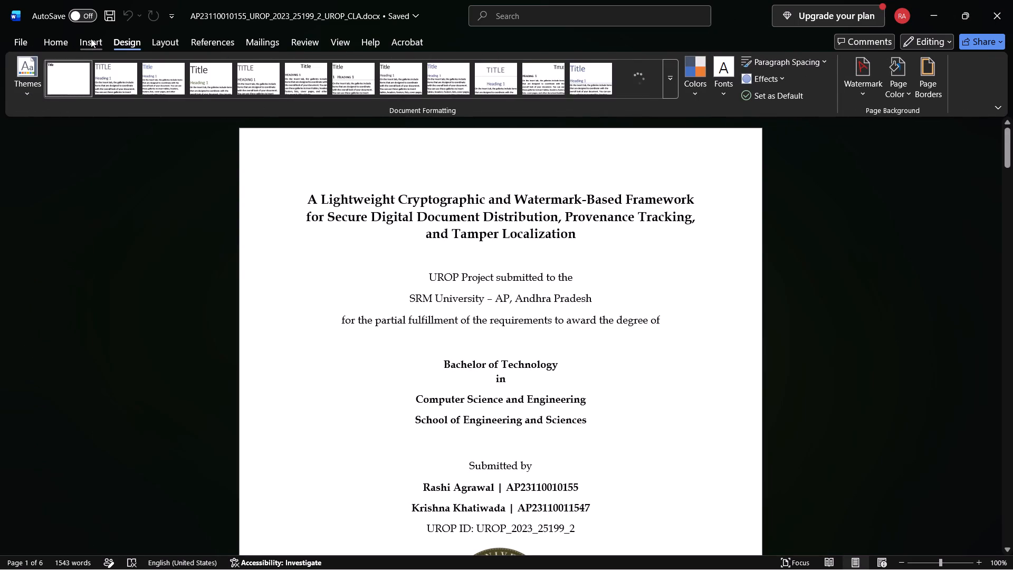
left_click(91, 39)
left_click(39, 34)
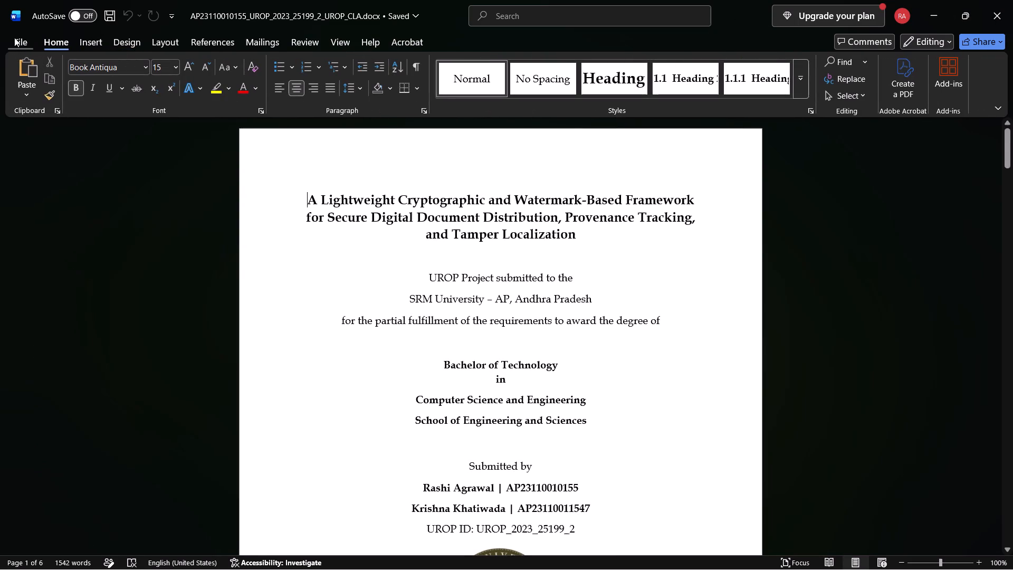
Save the report as an Adobe PDF, choosing to convert it with Adobe Acrobat.
left_click(13, 37)
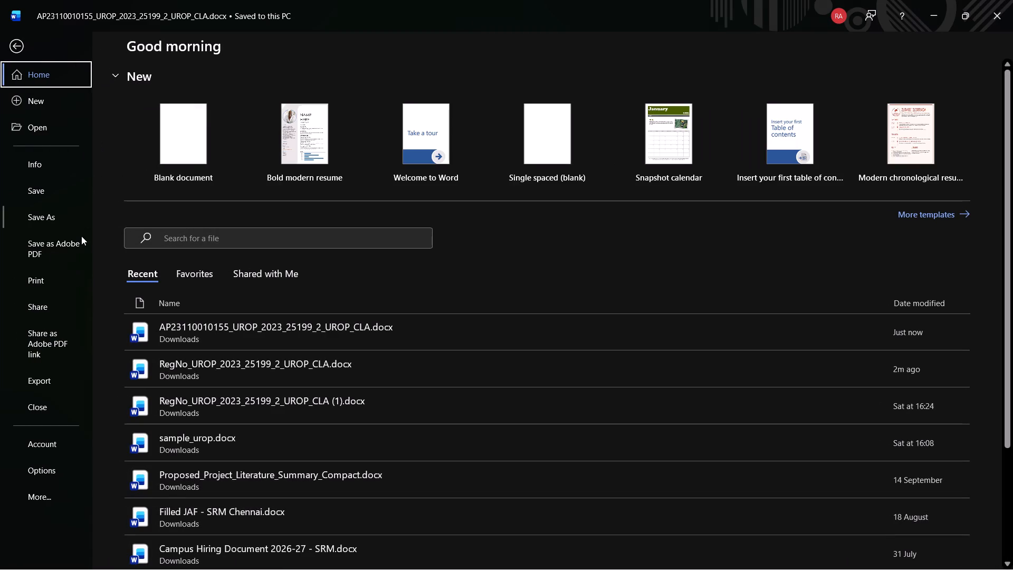
left_click(49, 249)
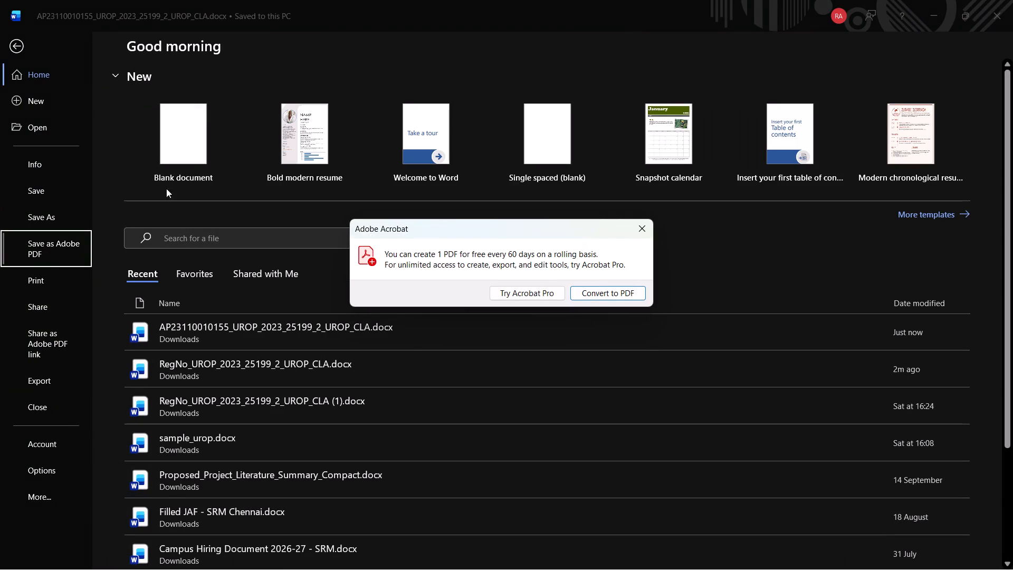
left_click(595, 292)
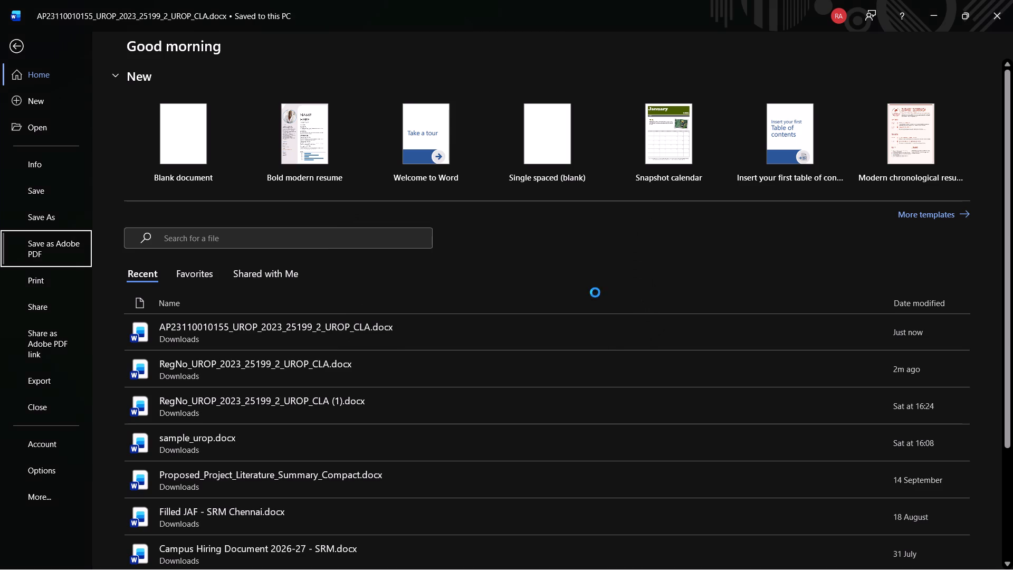
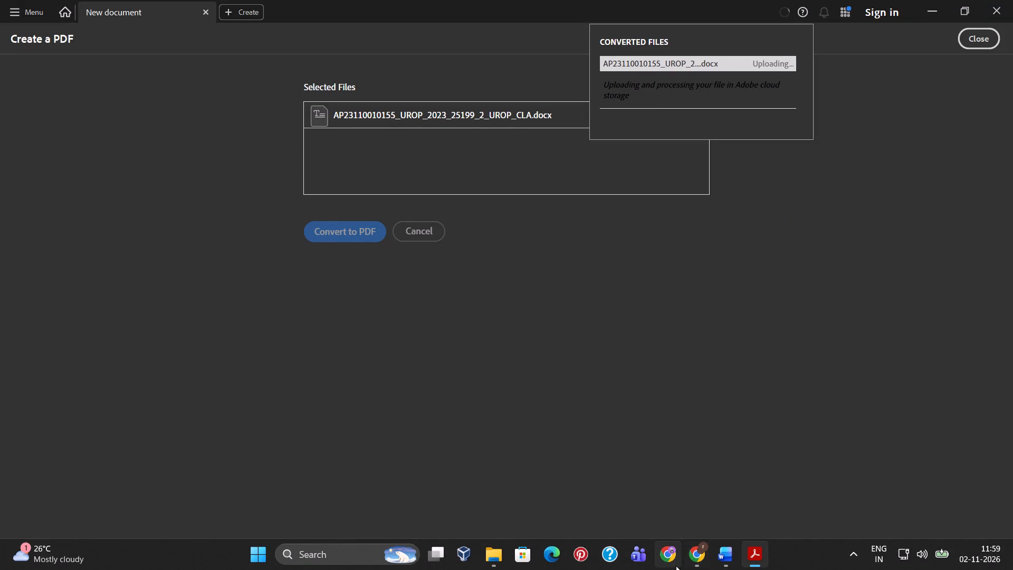
Switch to Chrome, search the web for "word to pdf" and open iLovePDF's Word to PDF converter.
left_click(673, 563)
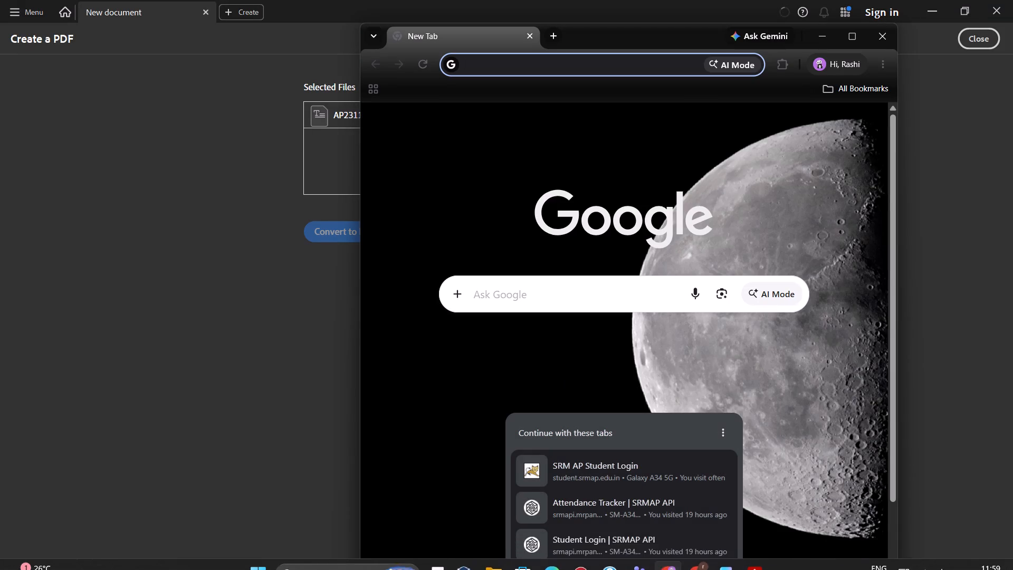
type("word to")
key("space")
key("Return")
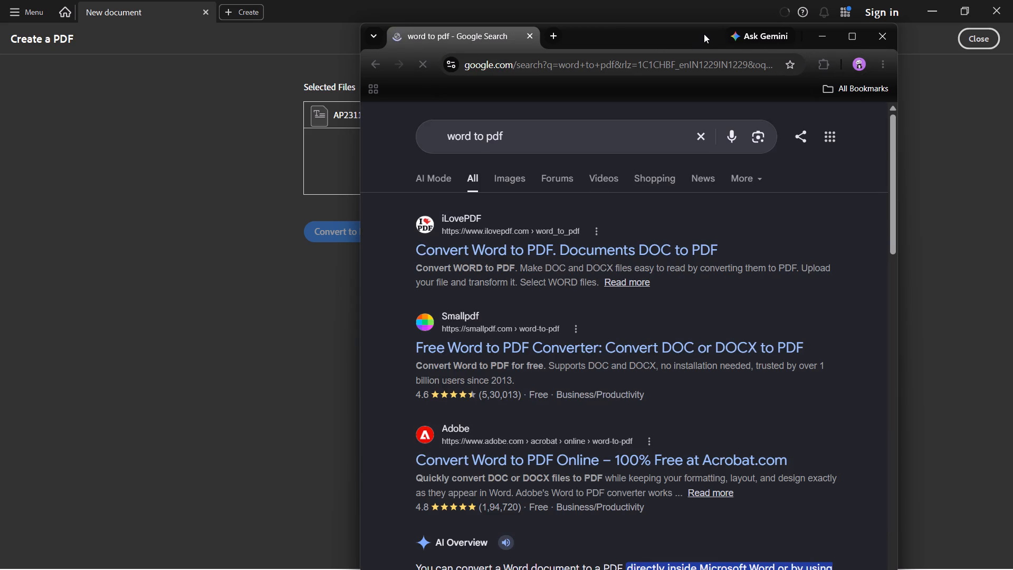
left_click(569, 243)
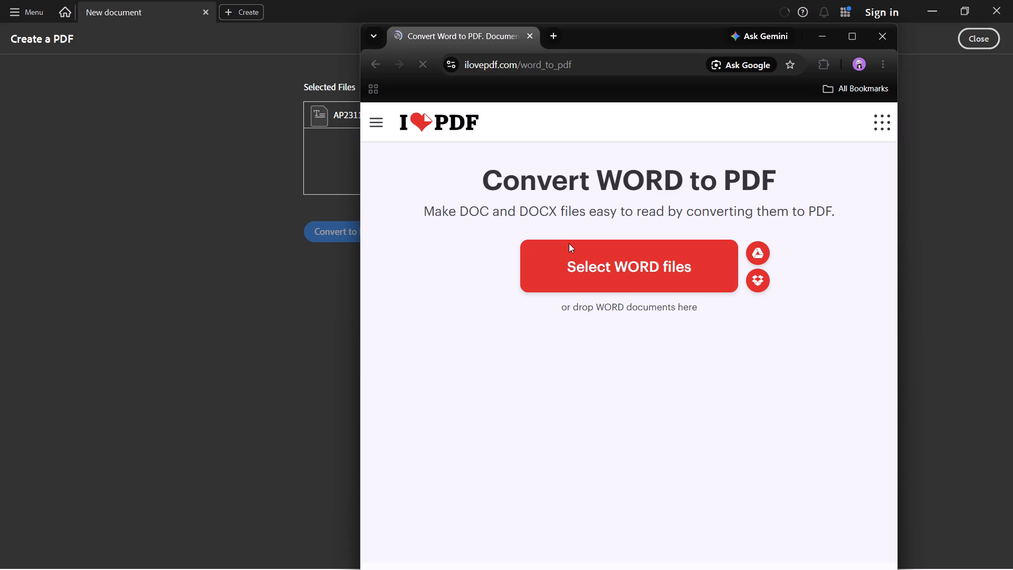
Upload the renamed UROP CLA .docx report from Downloads to iLovePDF and convert it to PDF.
left_click(598, 262)
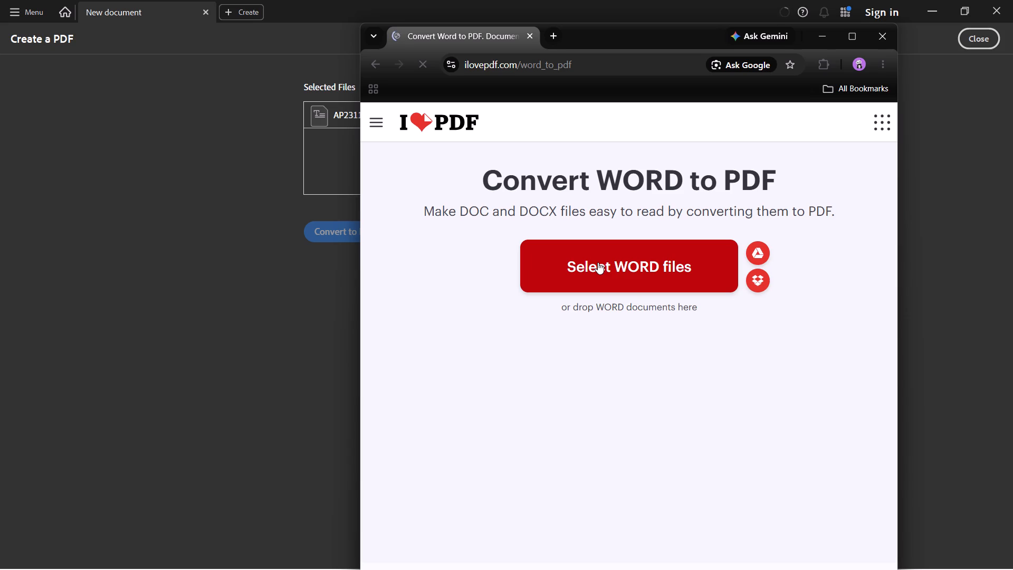
left_click(598, 262)
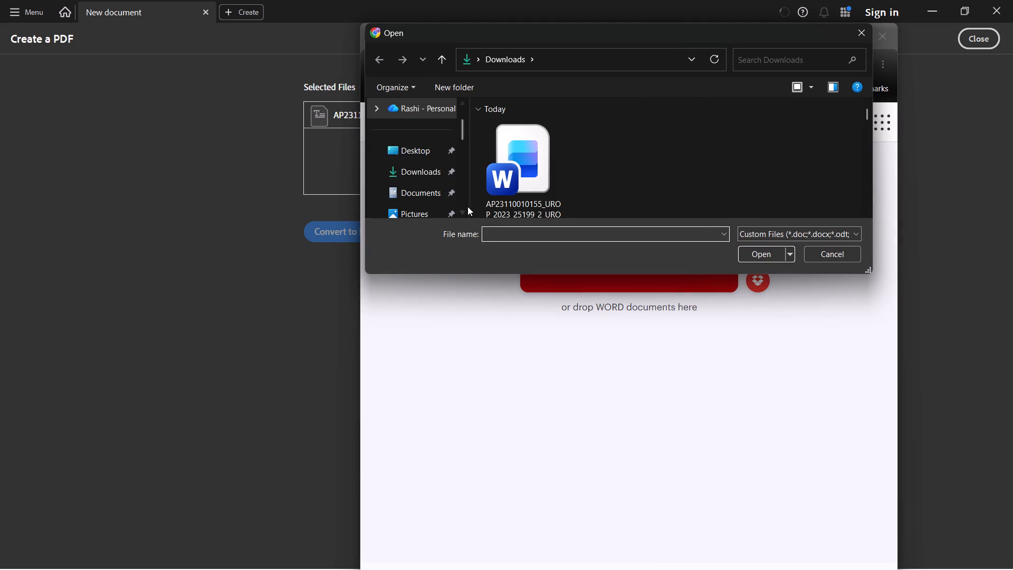
double_click(498, 160)
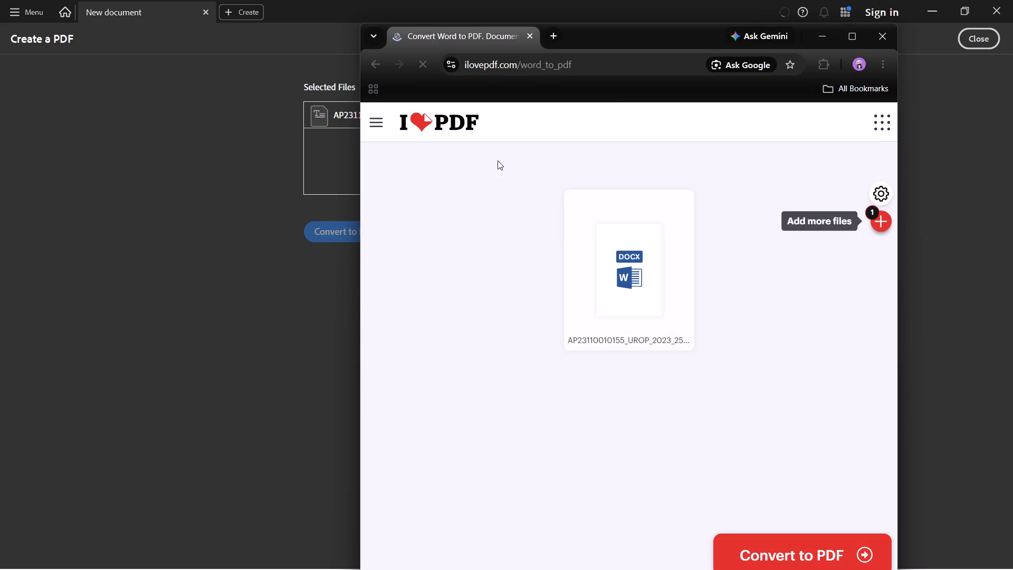
left_click(840, 550)
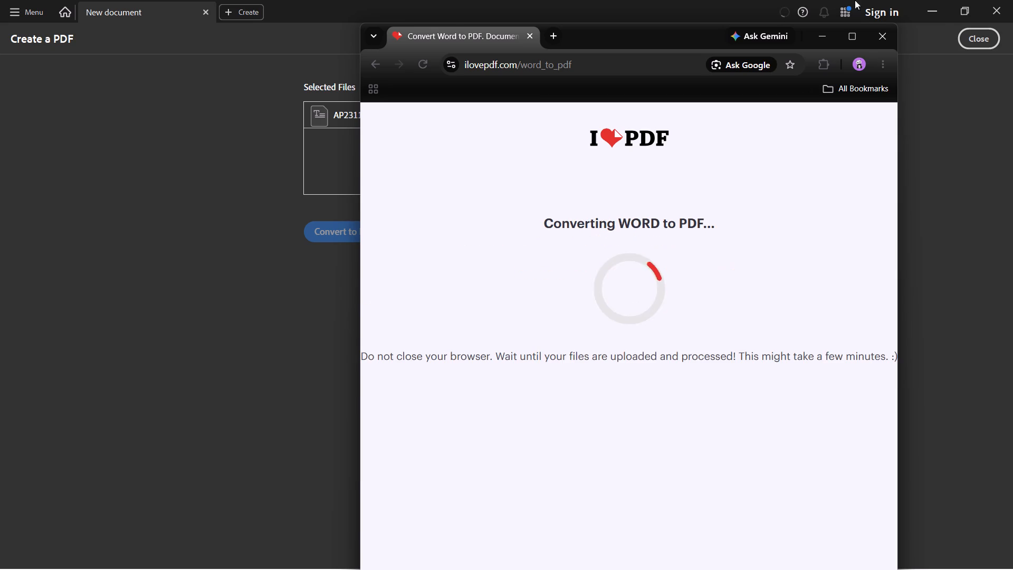
Quit Adobe Acrobat, abandoning its document conversion in progress.
left_click(1012, 0)
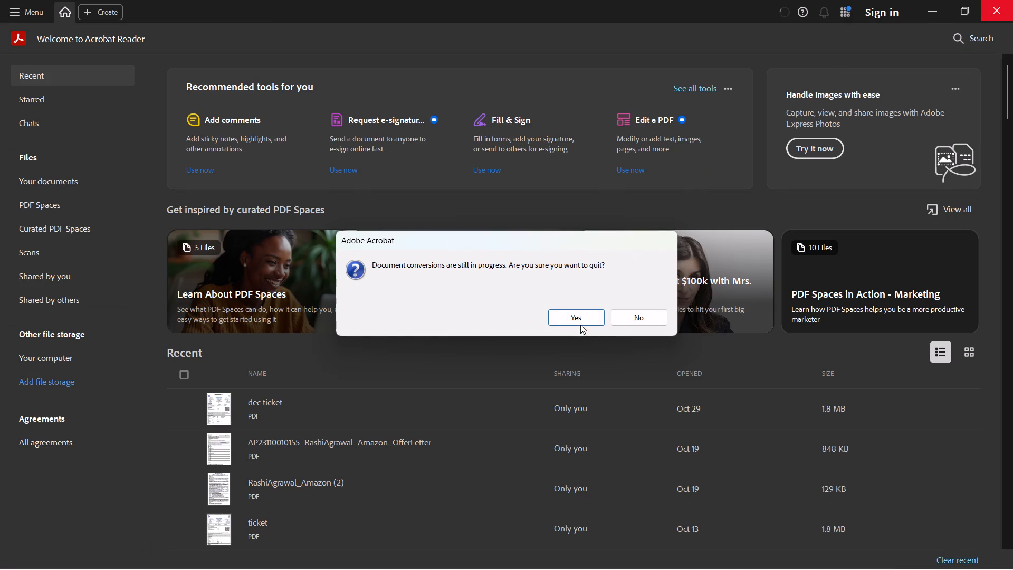
left_click(581, 321)
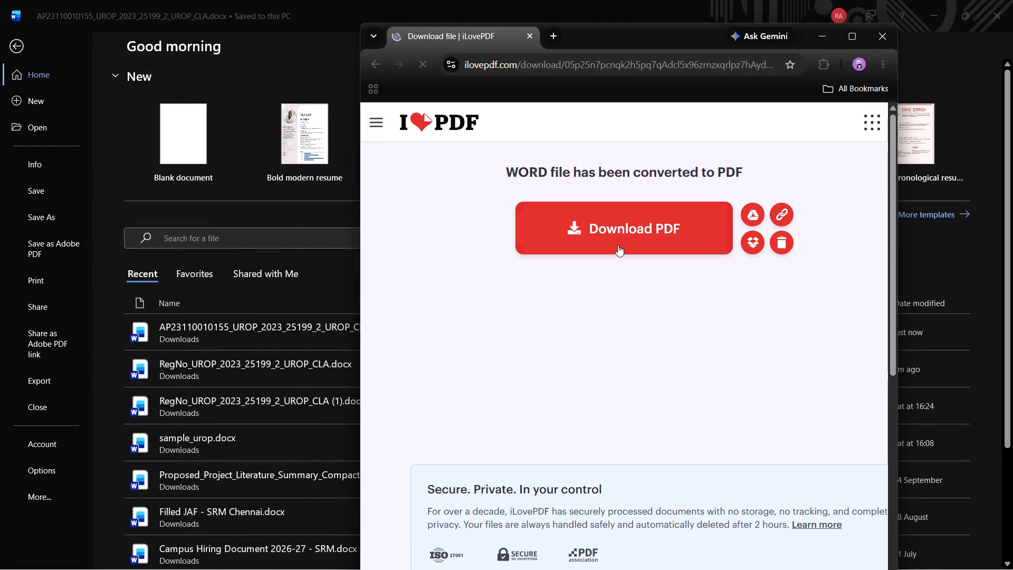
Download the converted UROP CLA report PDF from iLovePDF and close the browser window.
left_click(648, 218)
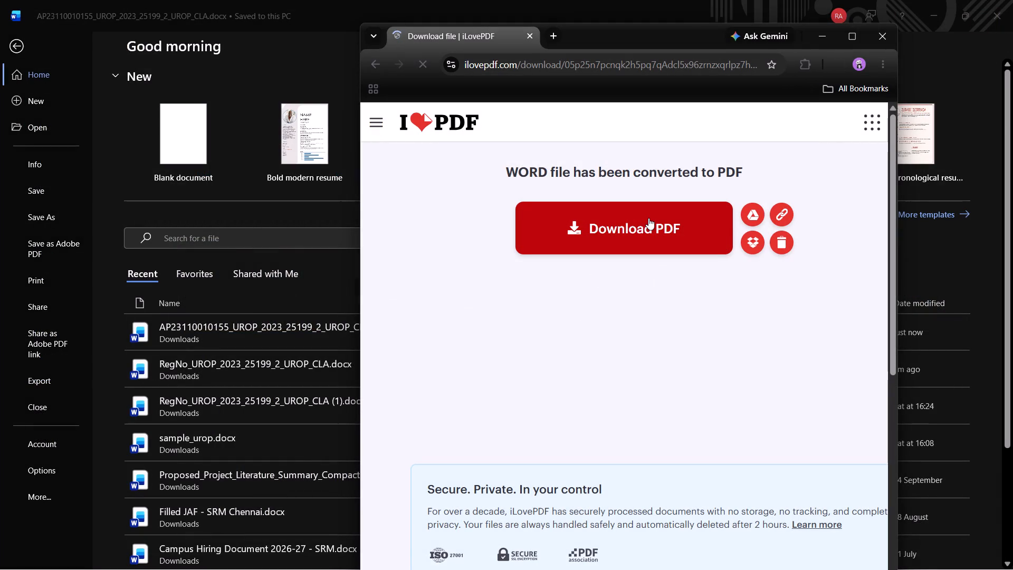
left_click(876, 37)
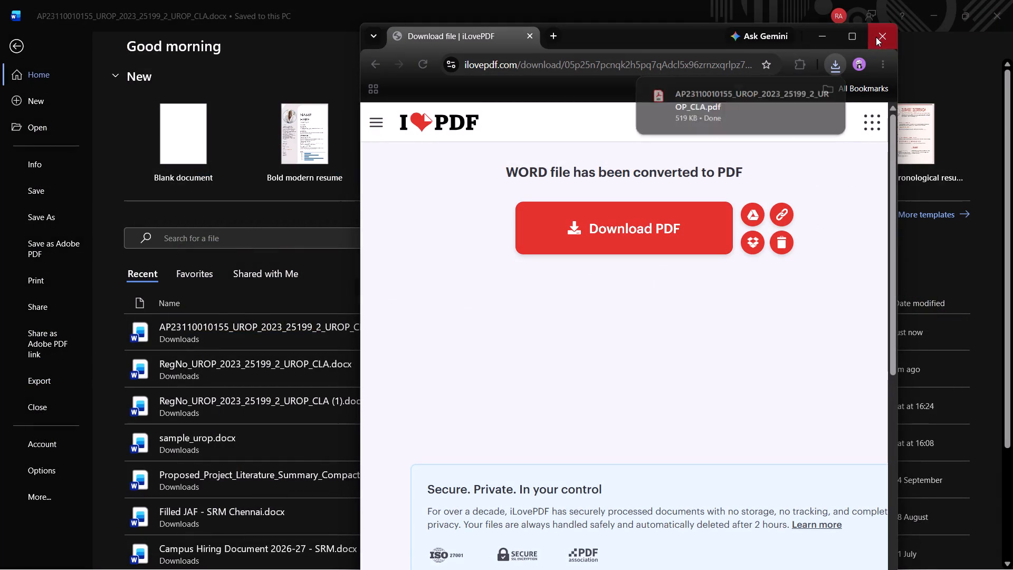
Close Microsoft Word, leaving the Downloads folder window open.
left_click(1012, 0)
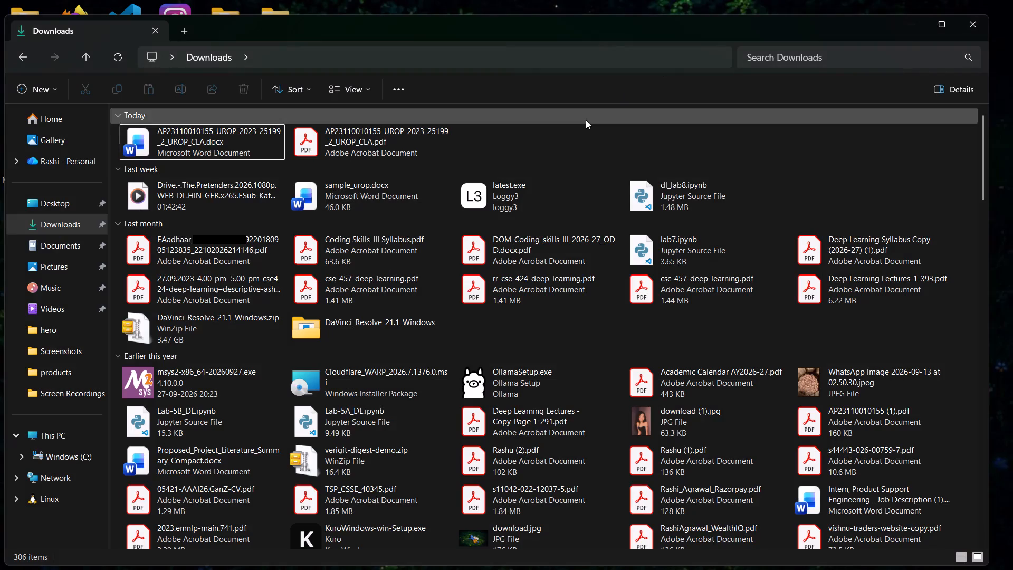
left_click_drag(1012, 0, 985, 18)
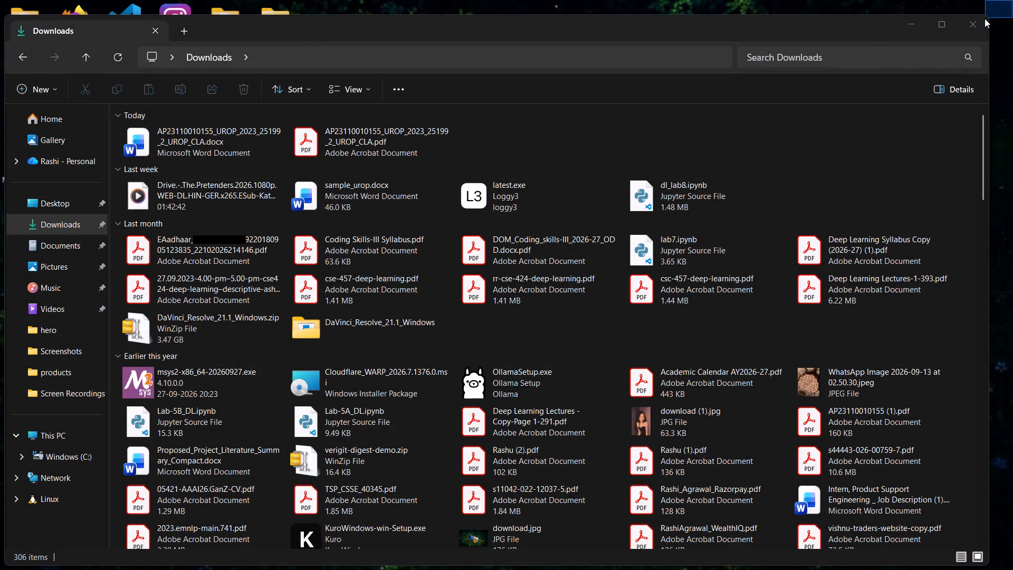
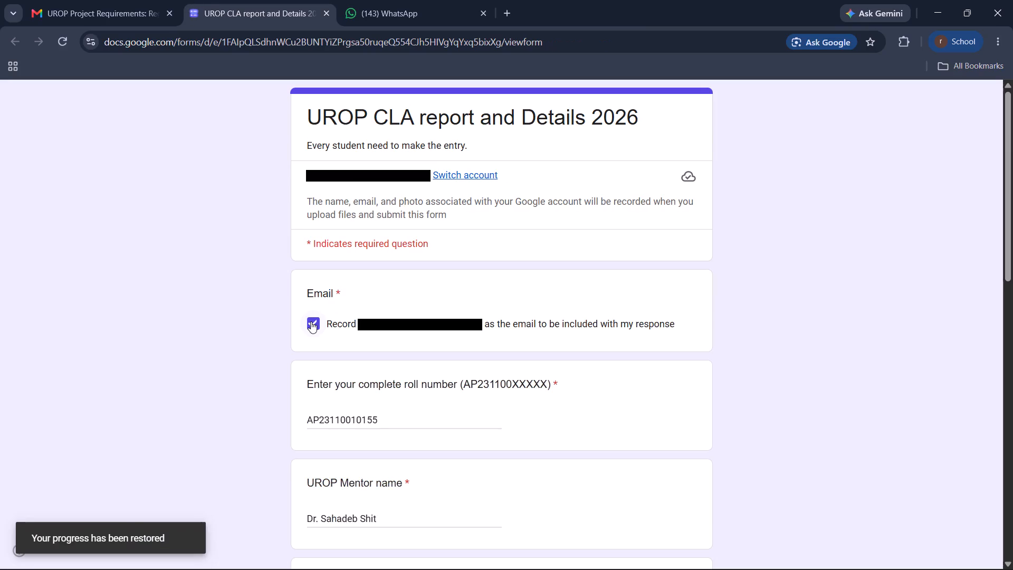
Add the converted UROP CLA report PDF from Downloads to the Google Form's short report upload question.
scroll(311, 321, "down", 11)
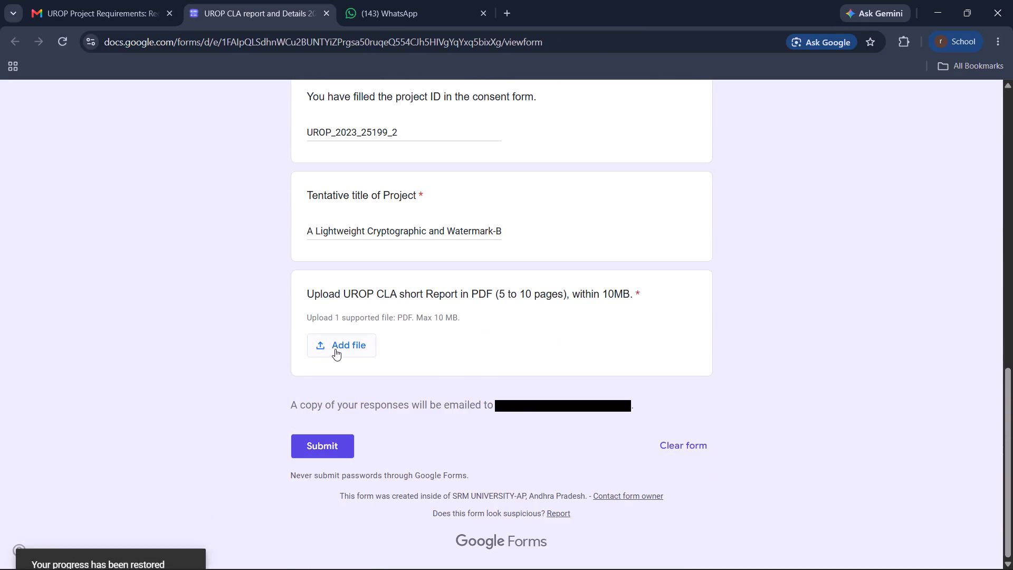
left_click(336, 349)
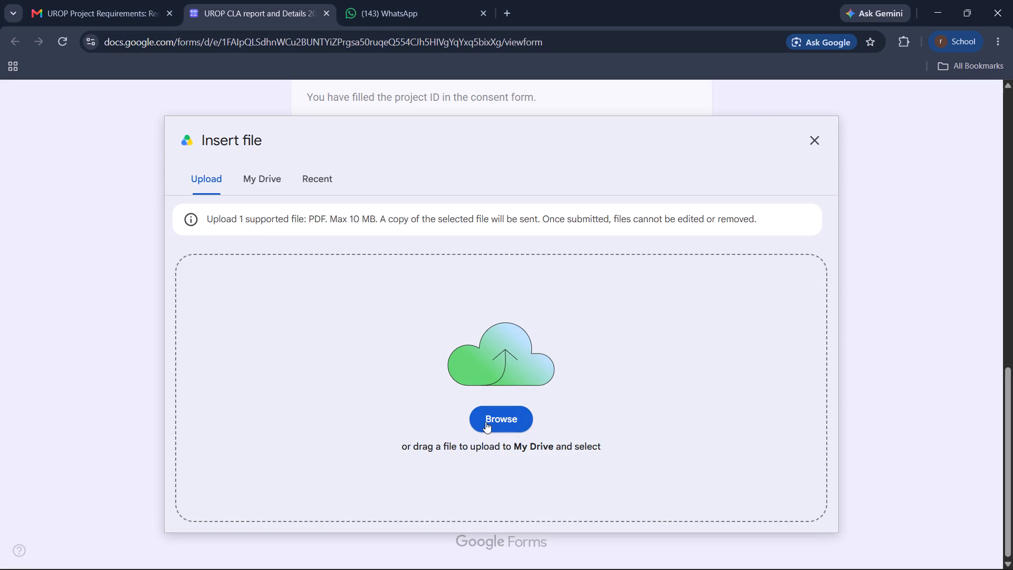
left_click(485, 422)
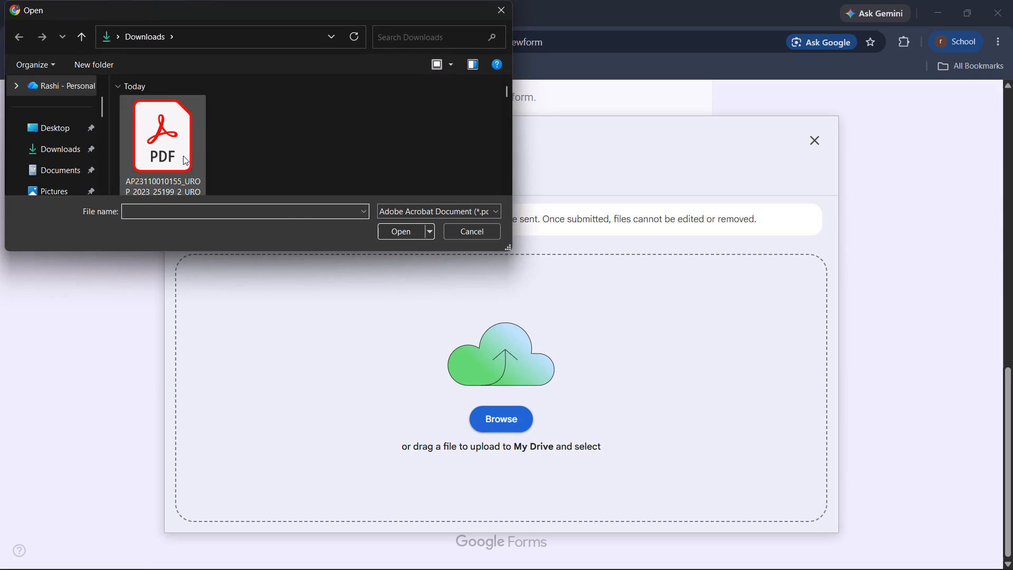
double_click(175, 155)
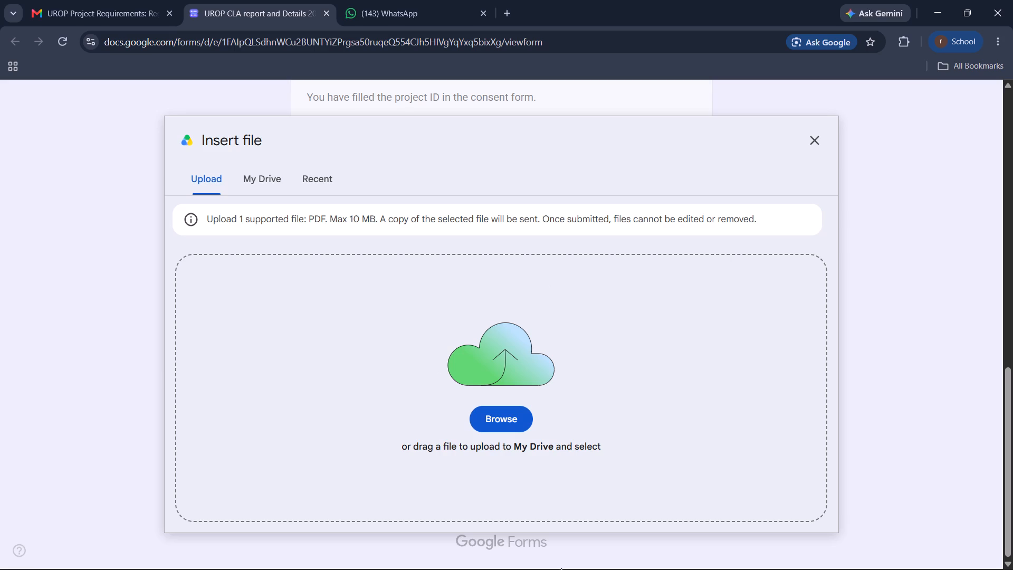
left_click(500, 412)
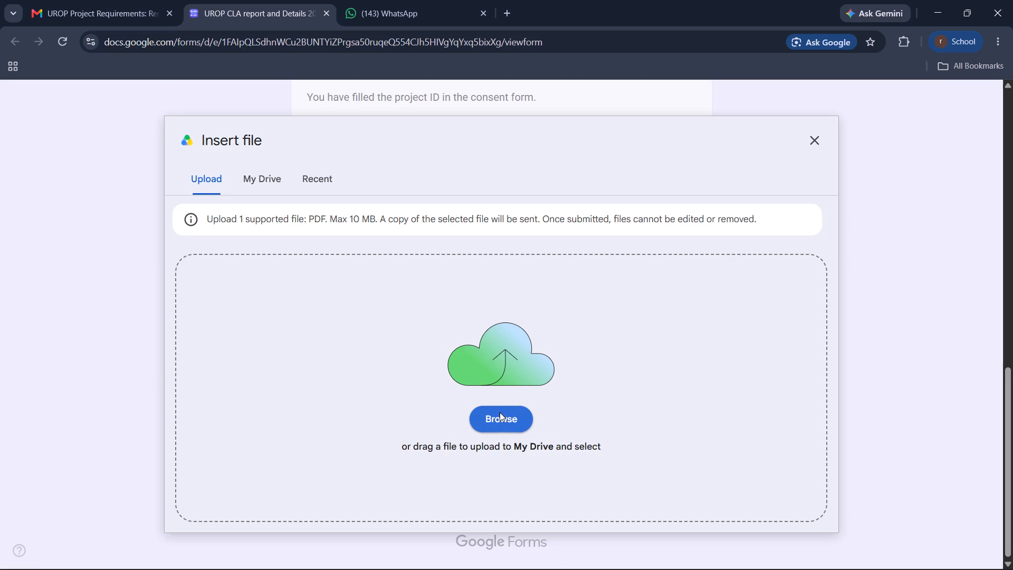
double_click(159, 154)
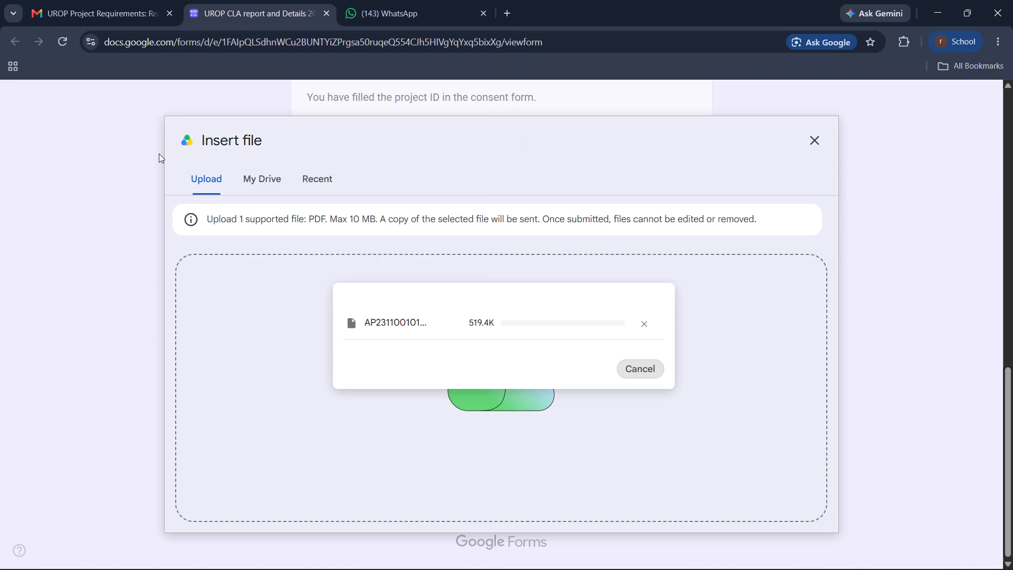
Open the converted UROP CLA report PDF from File Explorer's recent files and review its pages from cover to end.
left_click(526, 550)
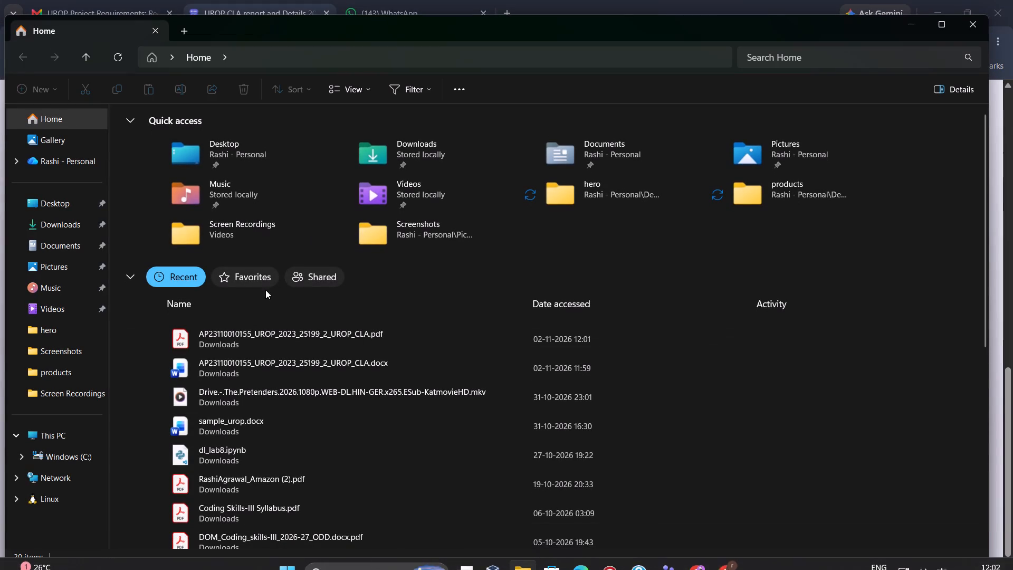
double_click(263, 329)
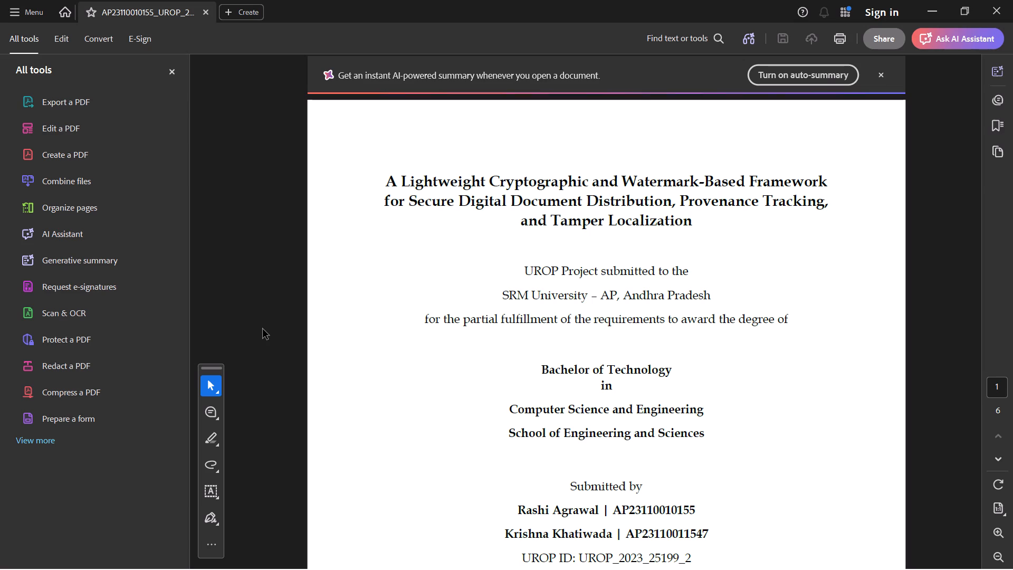
scroll(460, 317, "down", 8)
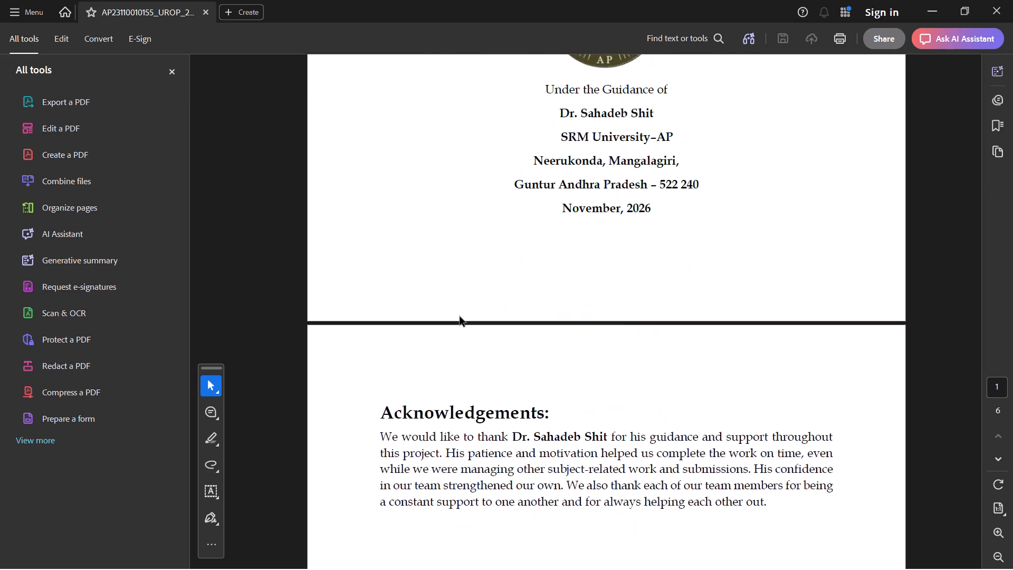
scroll(460, 317, "down", 16)
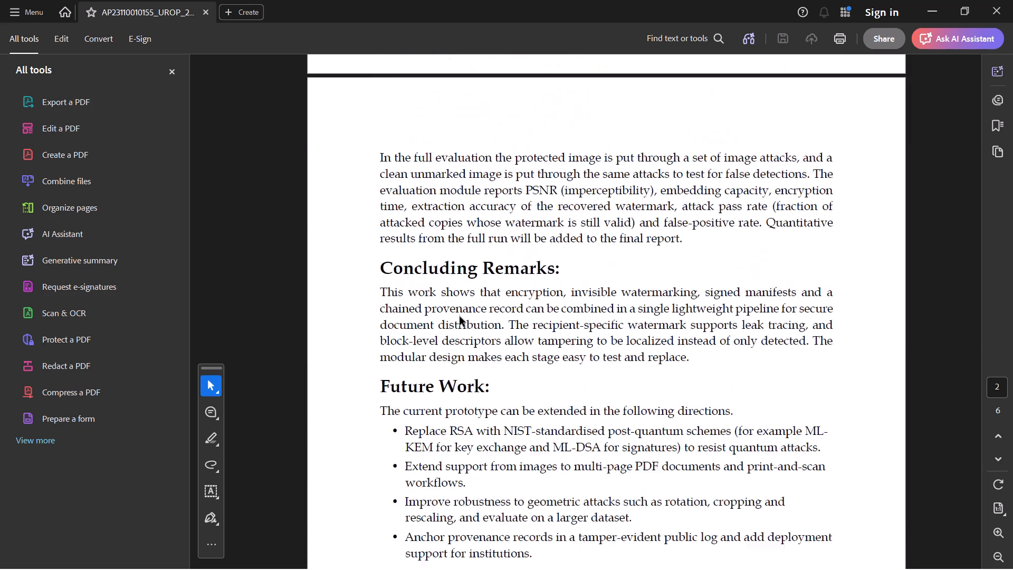
scroll(460, 317, "down", 12)
scroll(460, 317, "up", 8)
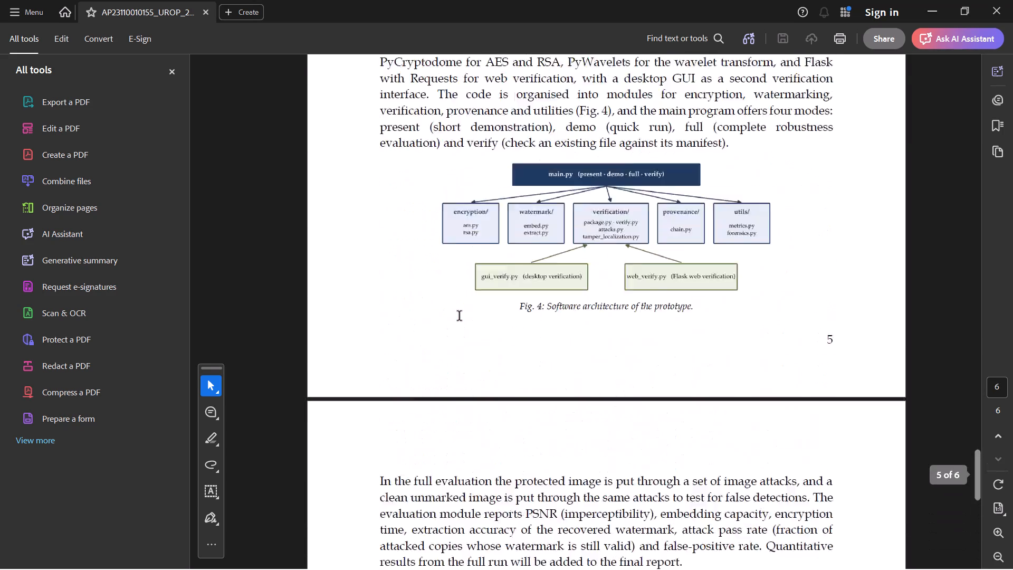
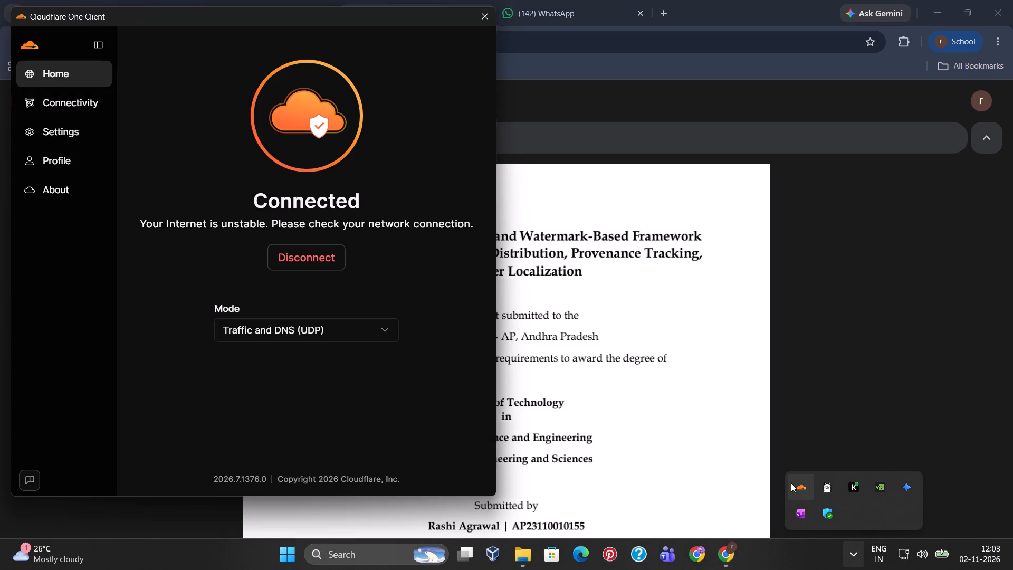
Disconnect the Cloudflare One Client from the network.
left_click(300, 260)
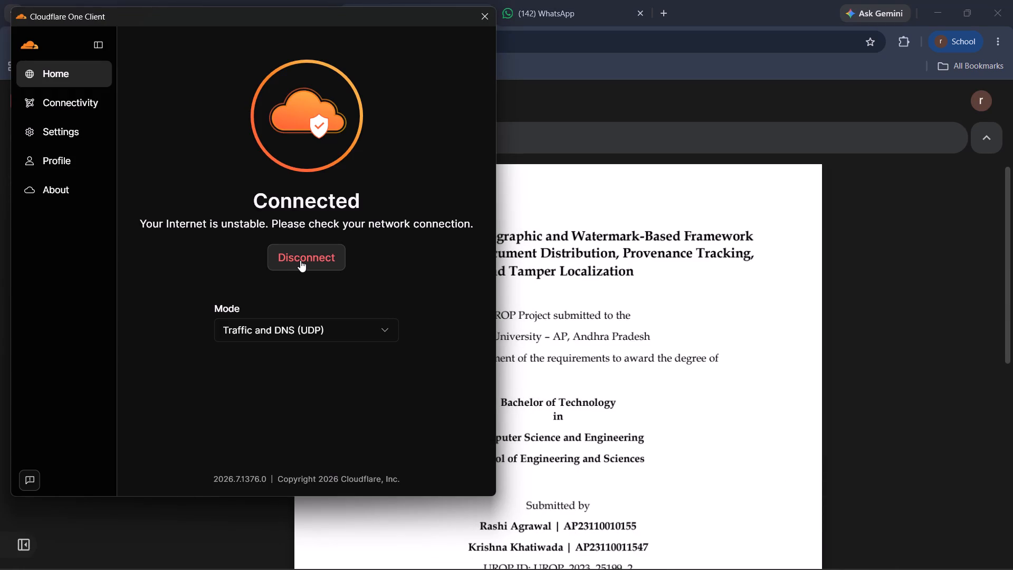
Close the Cloudflare One Client window.
left_click(479, 18)
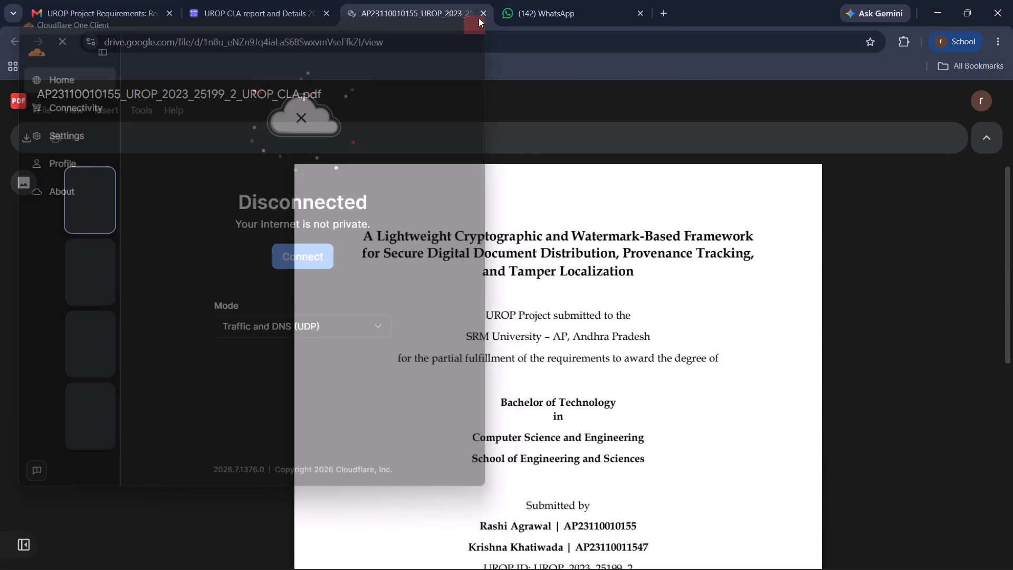
Review the pages of the uploaded UROP CLA report PDF in the Google Drive preview and close its tab.
scroll(413, 414, "down", 6)
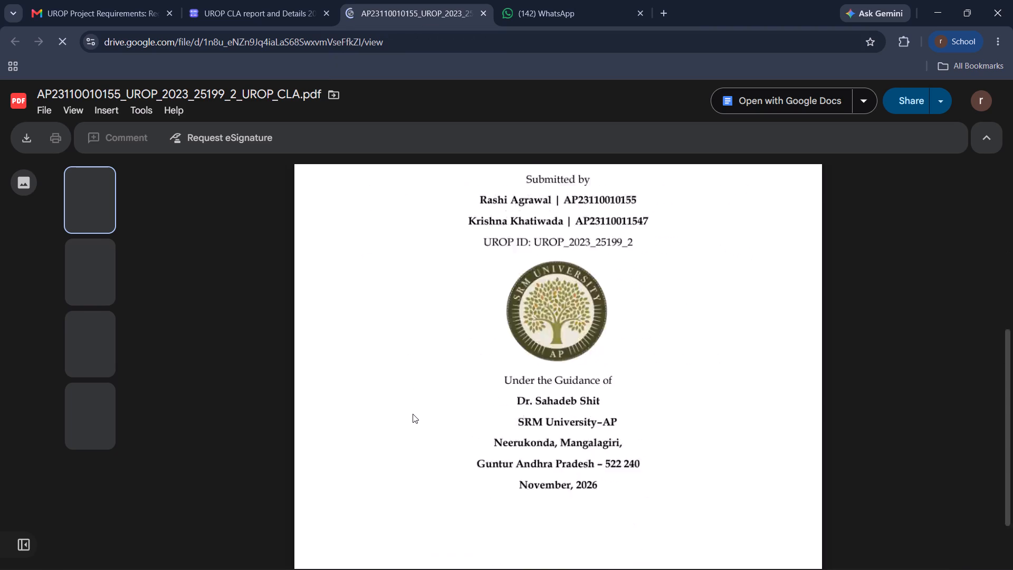
scroll(413, 414, "down", 5)
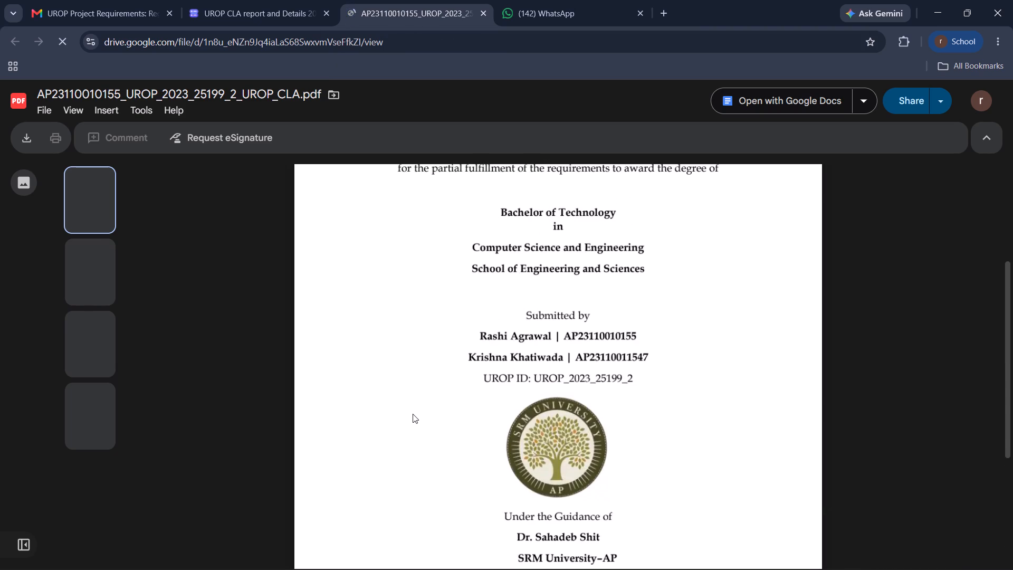
scroll(413, 414, "down", 3)
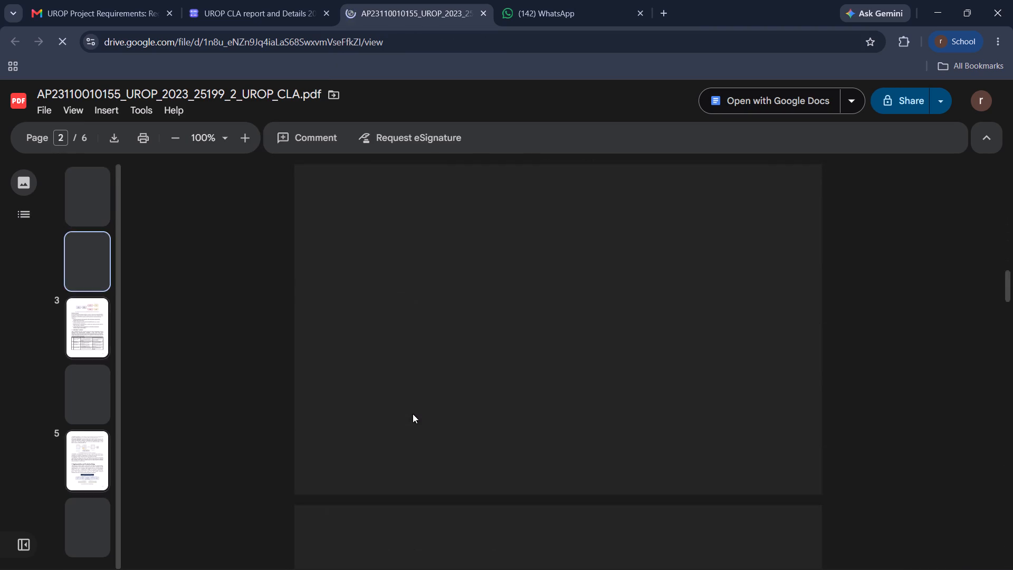
scroll(413, 414, "down", 11)
scroll(413, 414, "up", 16)
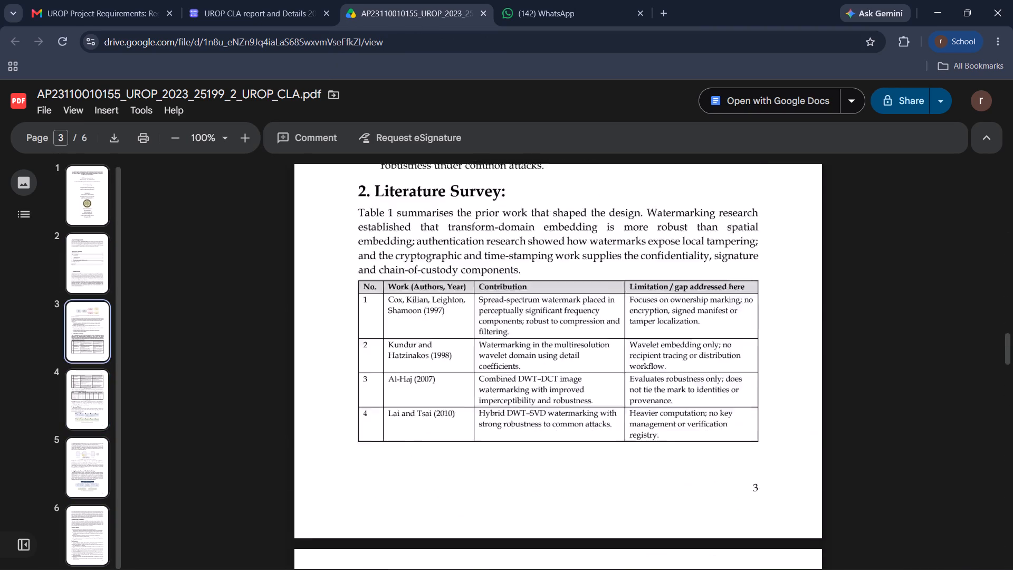
scroll(413, 414, "up", 10)
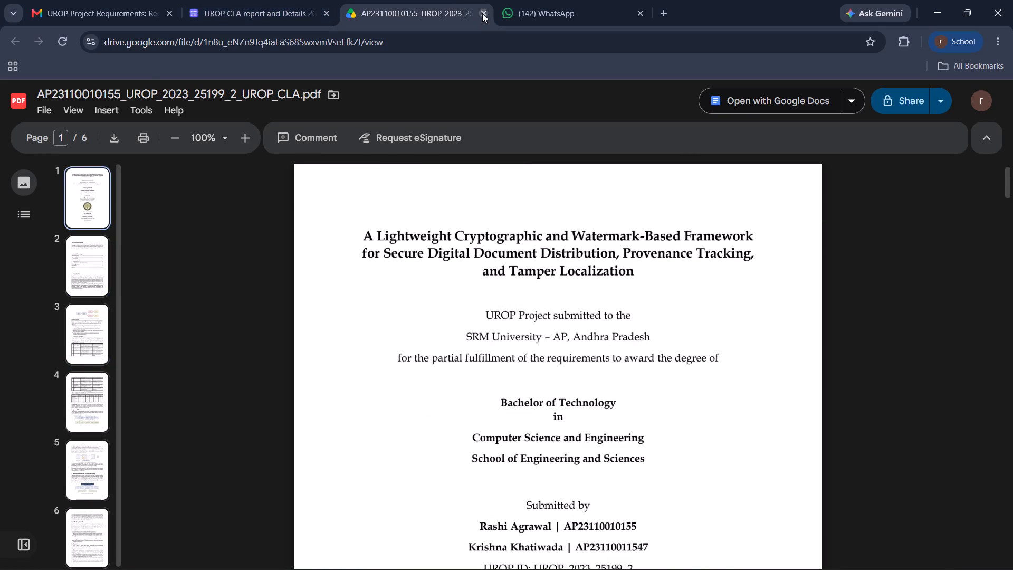
left_click(482, 13)
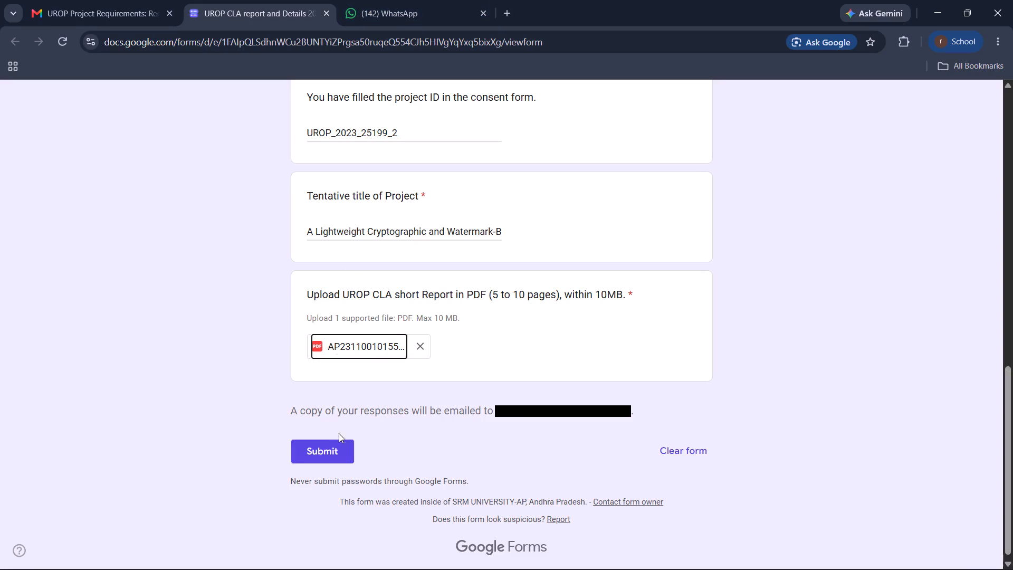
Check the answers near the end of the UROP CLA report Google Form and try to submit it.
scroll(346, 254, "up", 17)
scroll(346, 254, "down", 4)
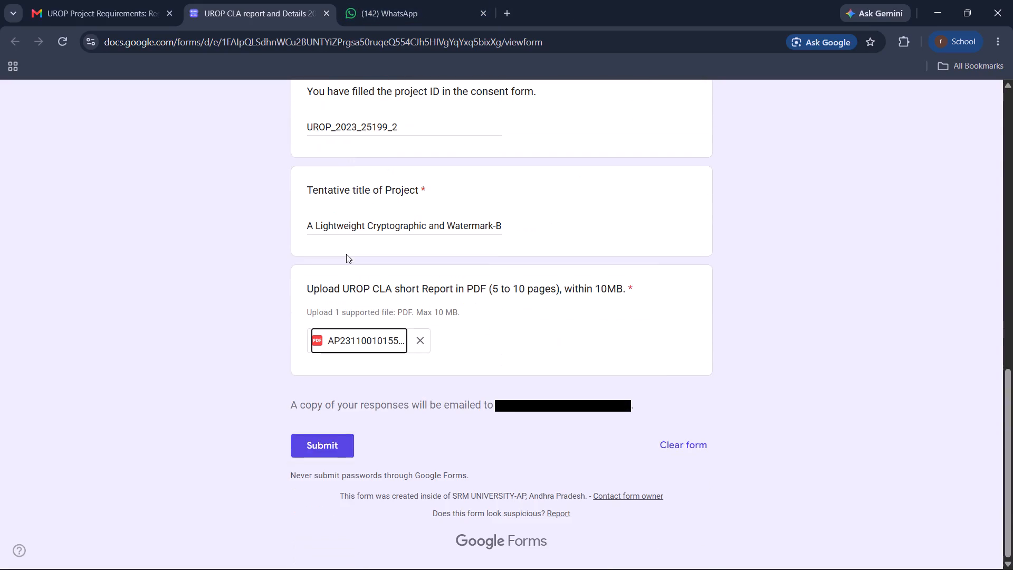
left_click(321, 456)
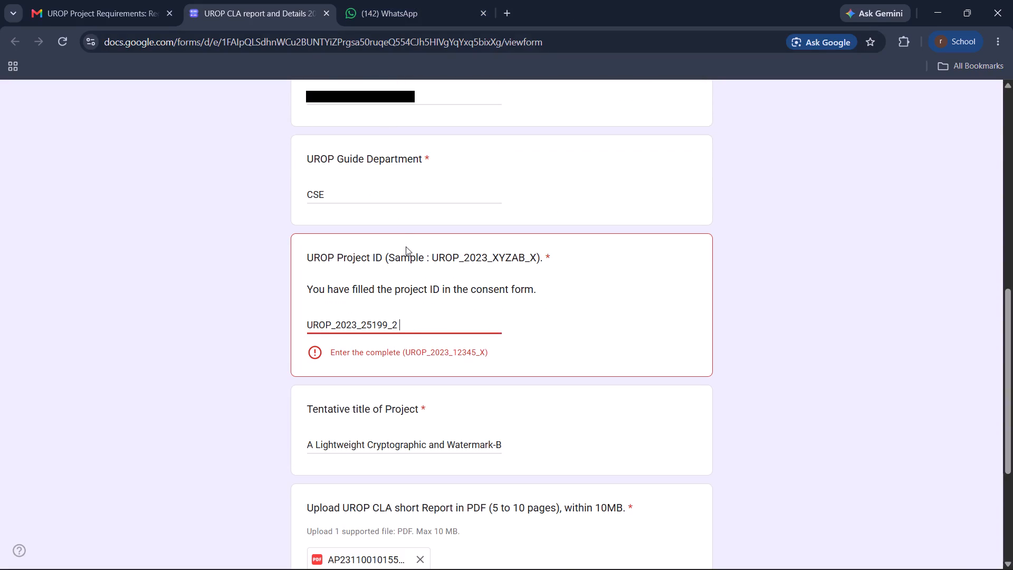
key("BackSpace")
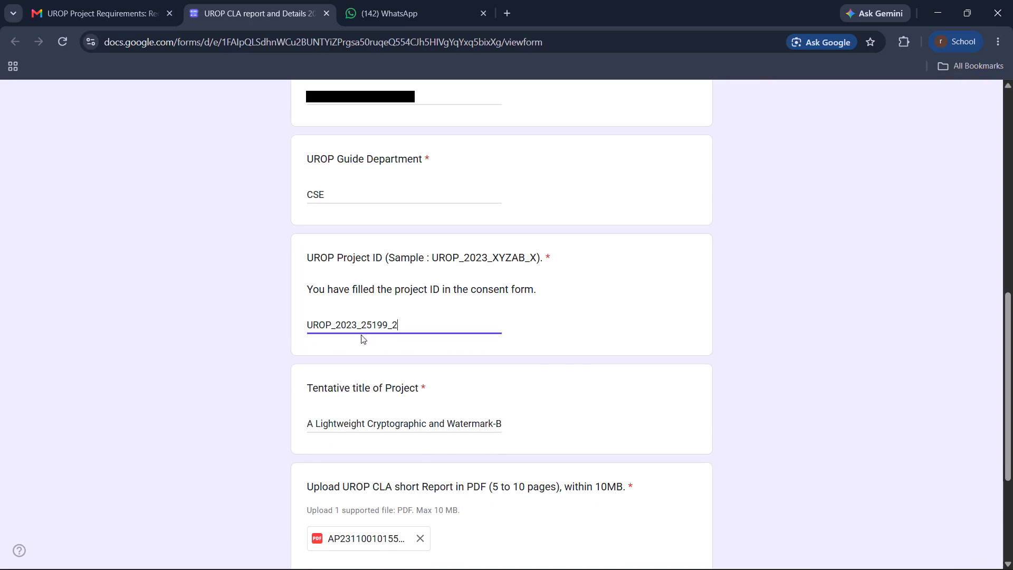
Submit the UROP CLA report Google Form with the corrected project ID.
scroll(324, 423, "down", 10)
scroll(360, 348, "down", 9)
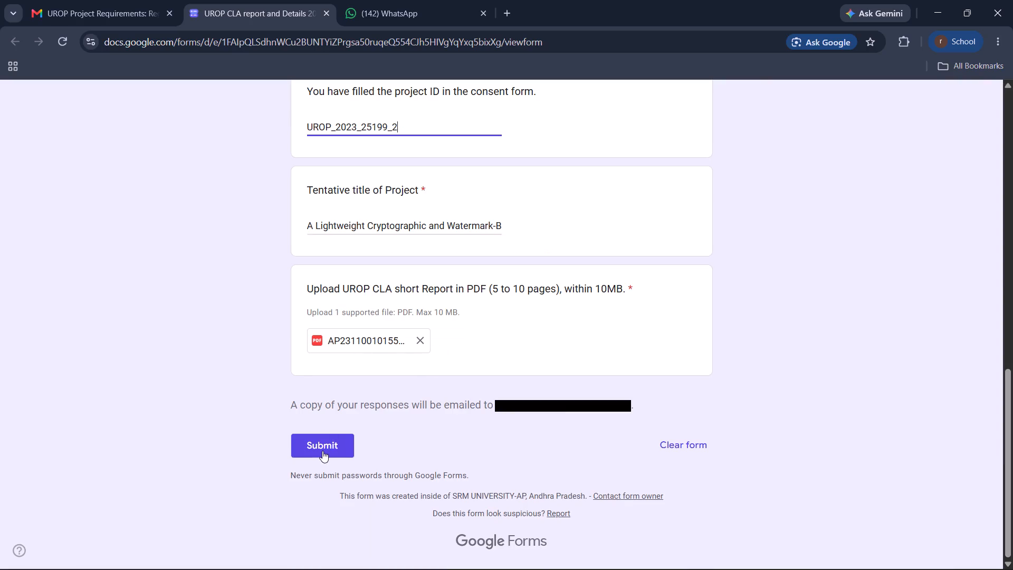
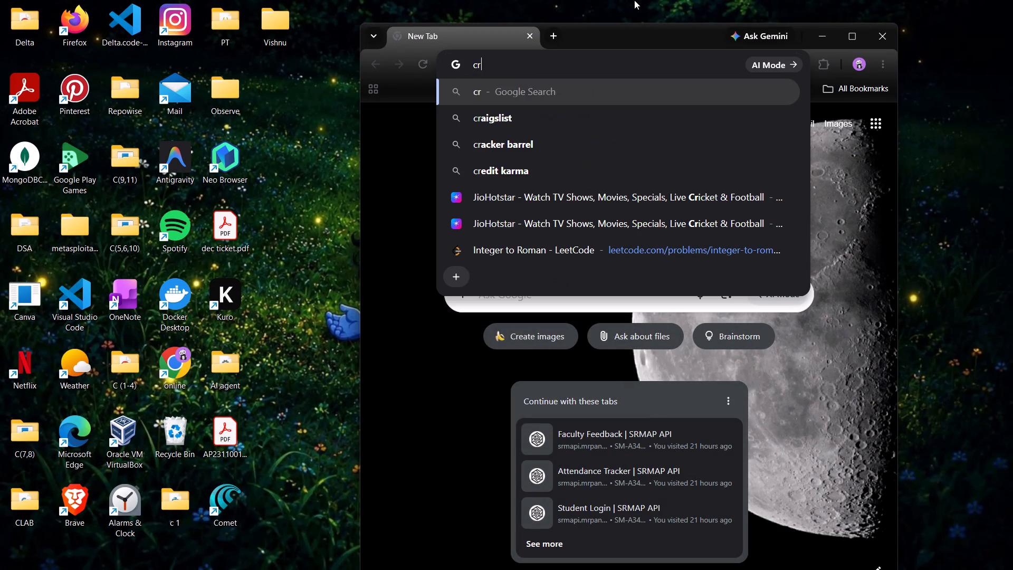
Close the newly opened Chrome window containing the unfinished address entry.
left_click(882, 33)
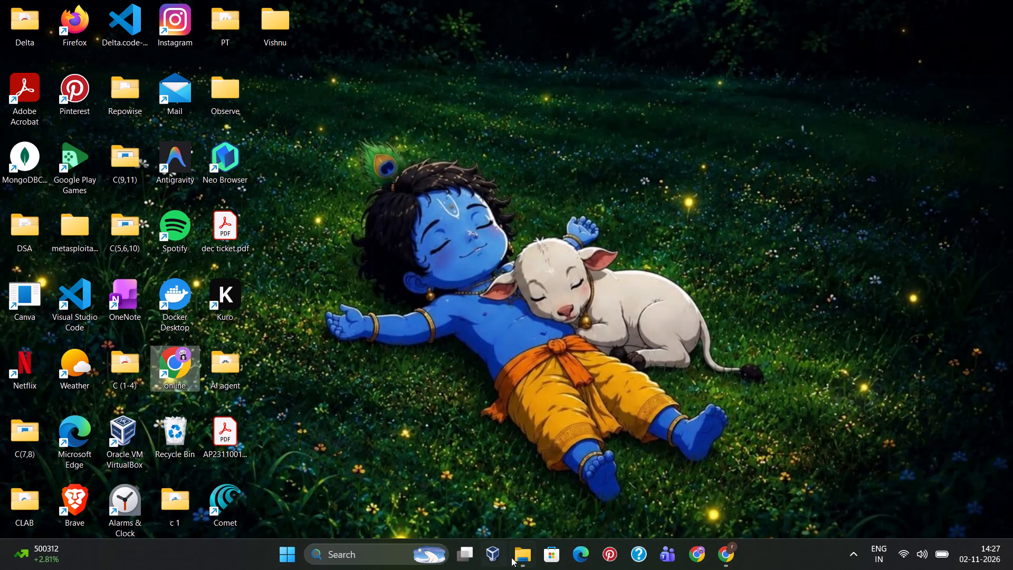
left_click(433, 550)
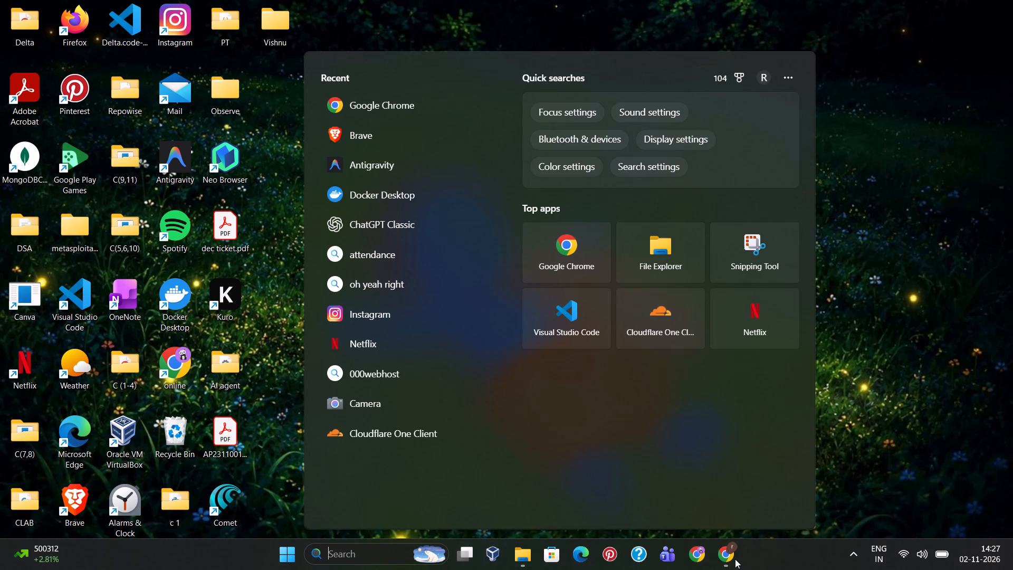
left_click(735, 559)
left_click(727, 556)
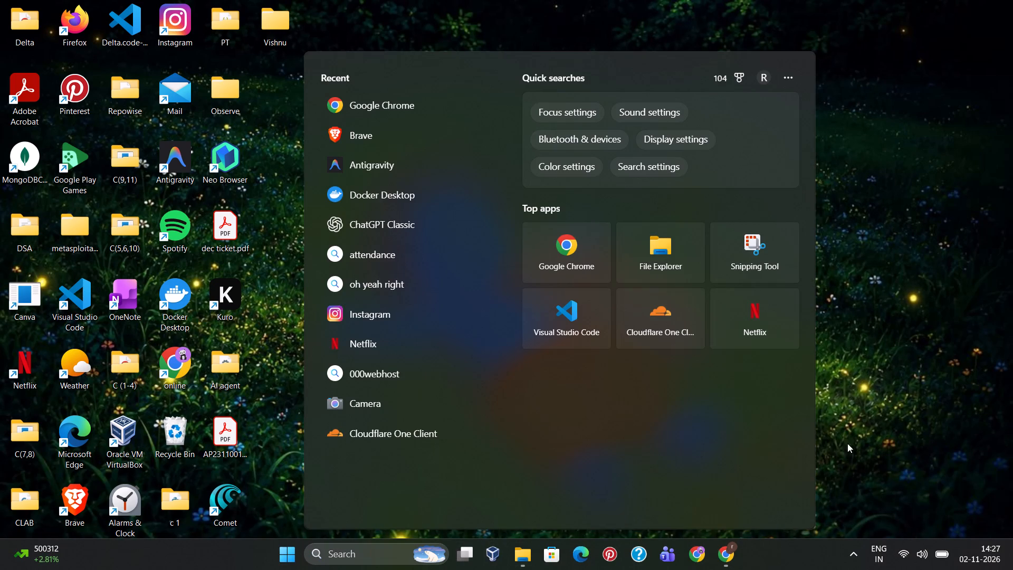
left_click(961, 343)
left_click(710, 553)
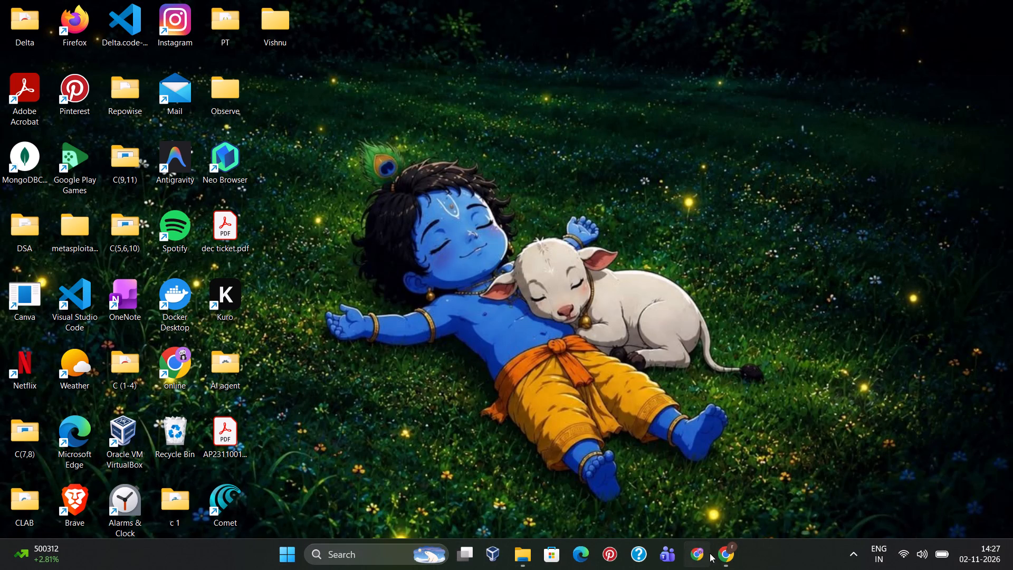
Switch to the School-profile Chrome window and replace the UROP email and form tabs with one new tab.
left_click(728, 552)
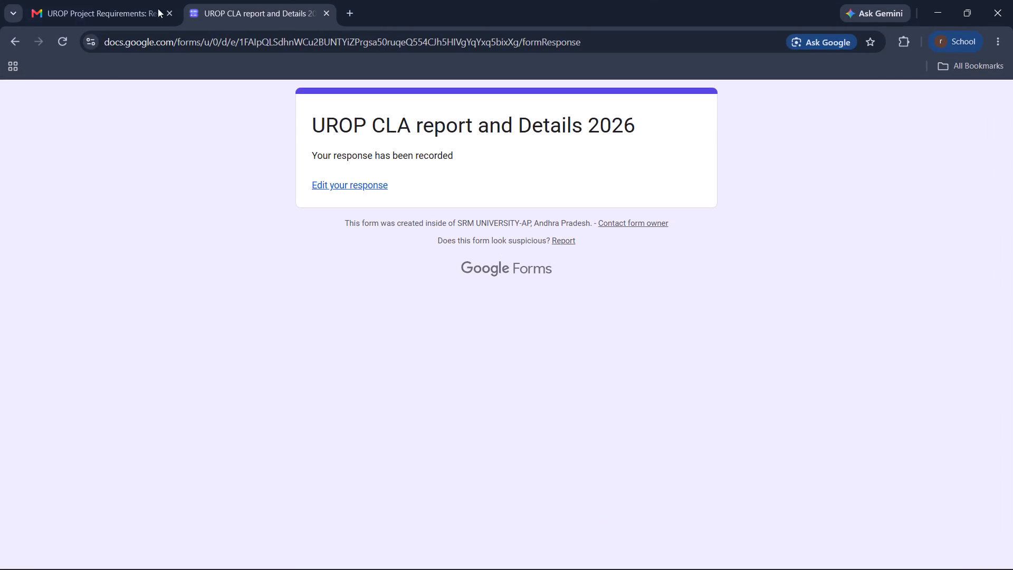
left_click(346, 13)
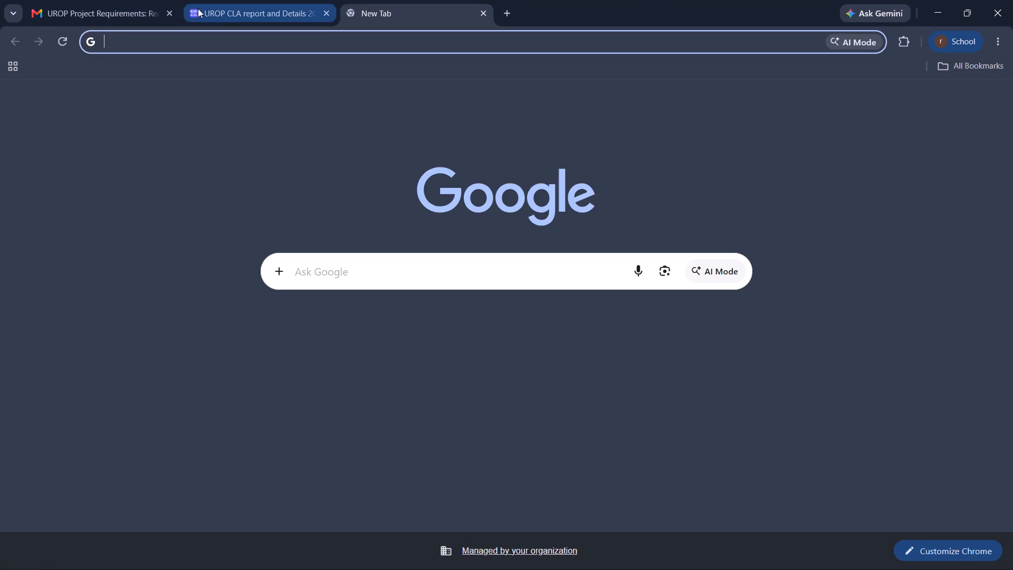
left_click(166, 11)
left_click(166, 11)
left_click(166, 11)
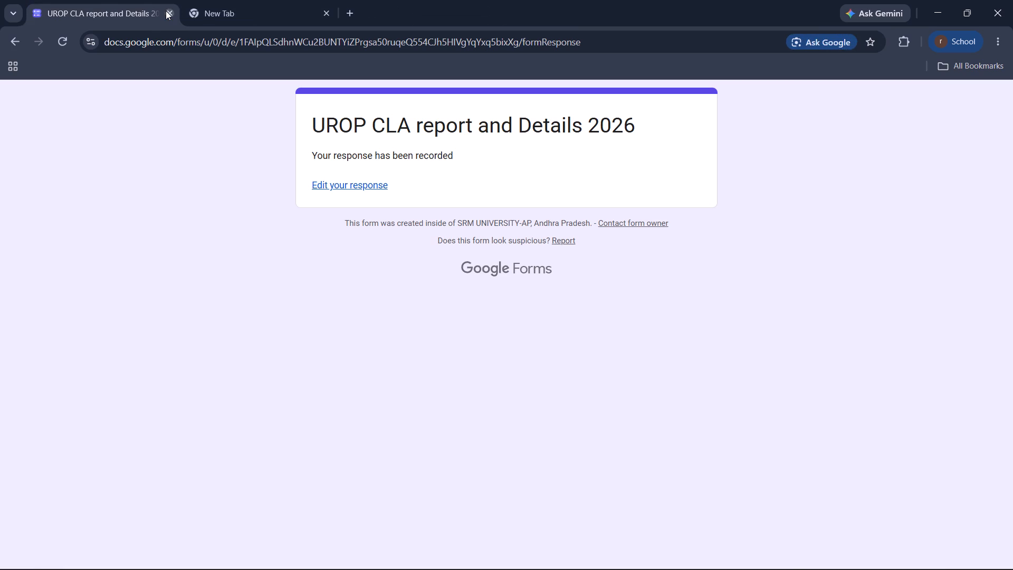
Open the Placements Test login page at cr-cstests.srmap.edu.in/login.
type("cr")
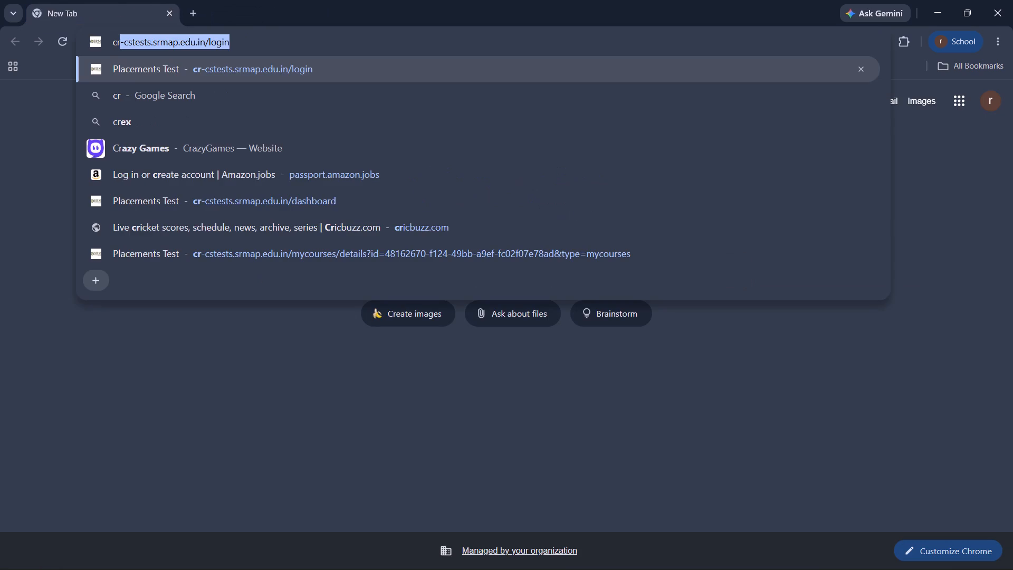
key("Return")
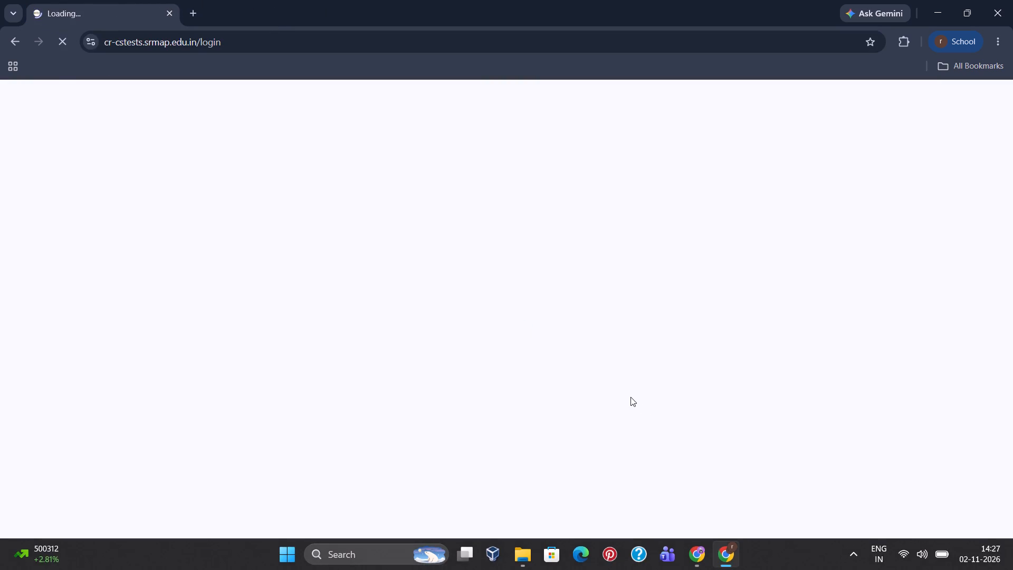
Open another new tab beside the Placements Test tab.
left_click(188, 8)
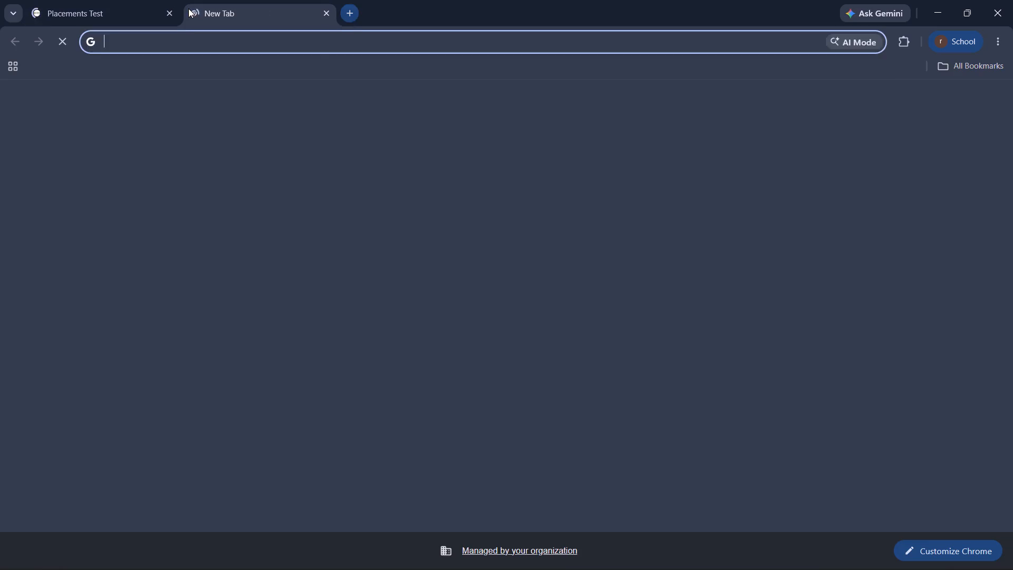